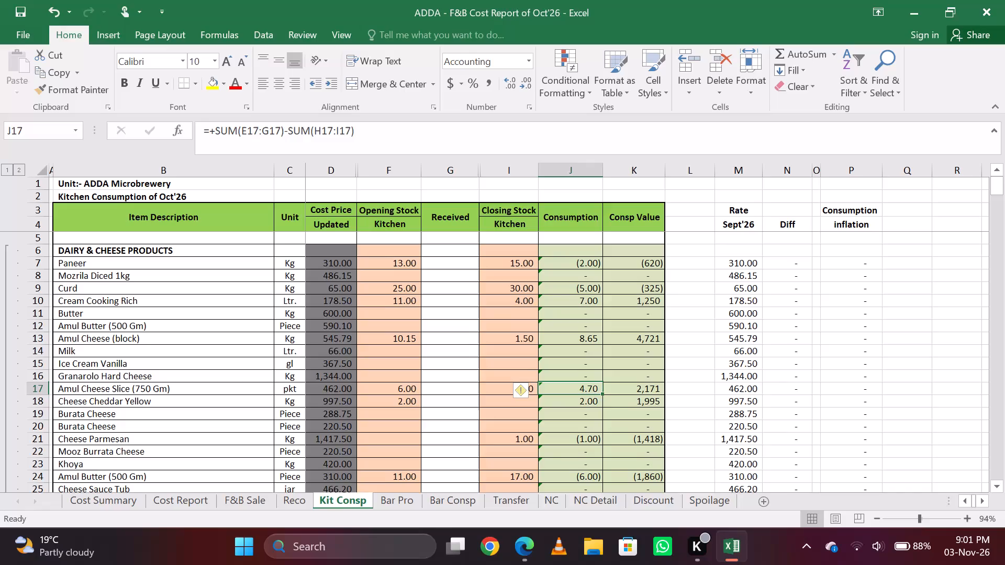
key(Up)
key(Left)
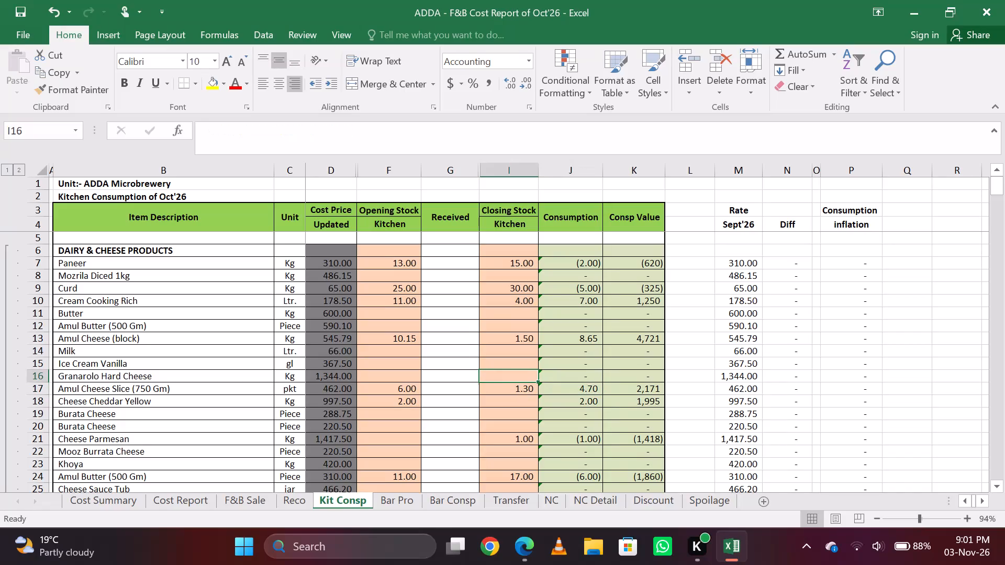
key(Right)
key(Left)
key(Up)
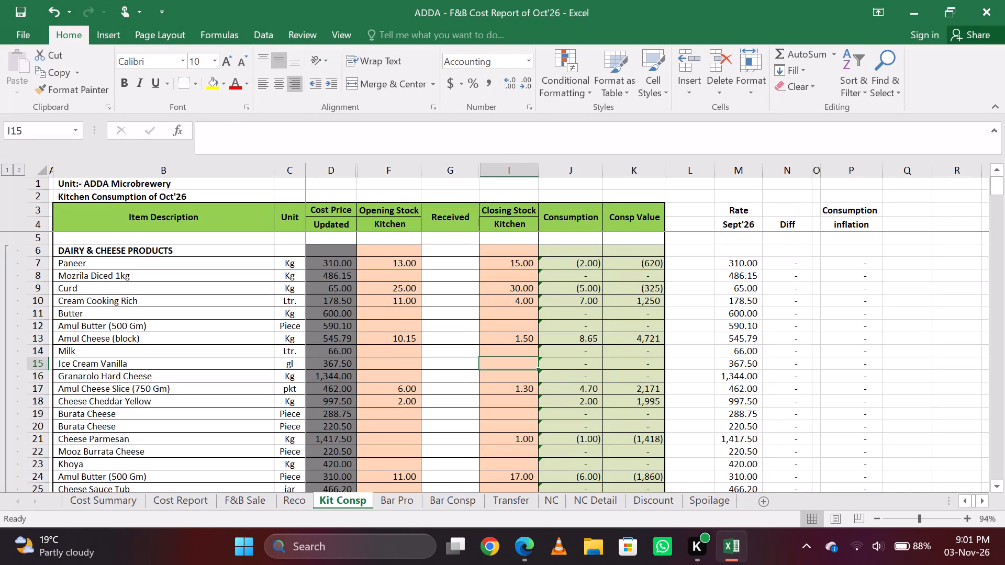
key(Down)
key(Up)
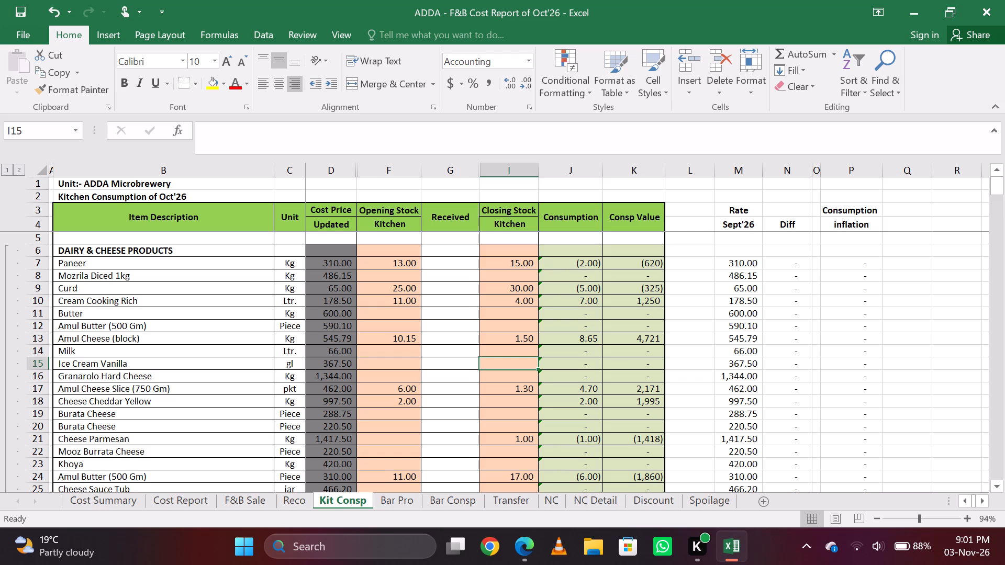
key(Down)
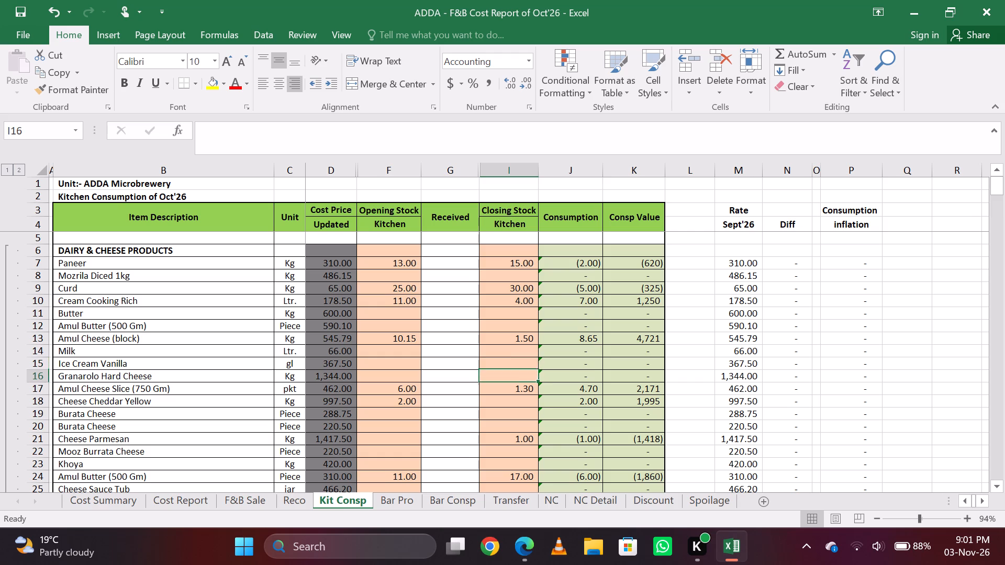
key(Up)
Search the Kit Consp sheet for "dele".
key(ctrl+f)
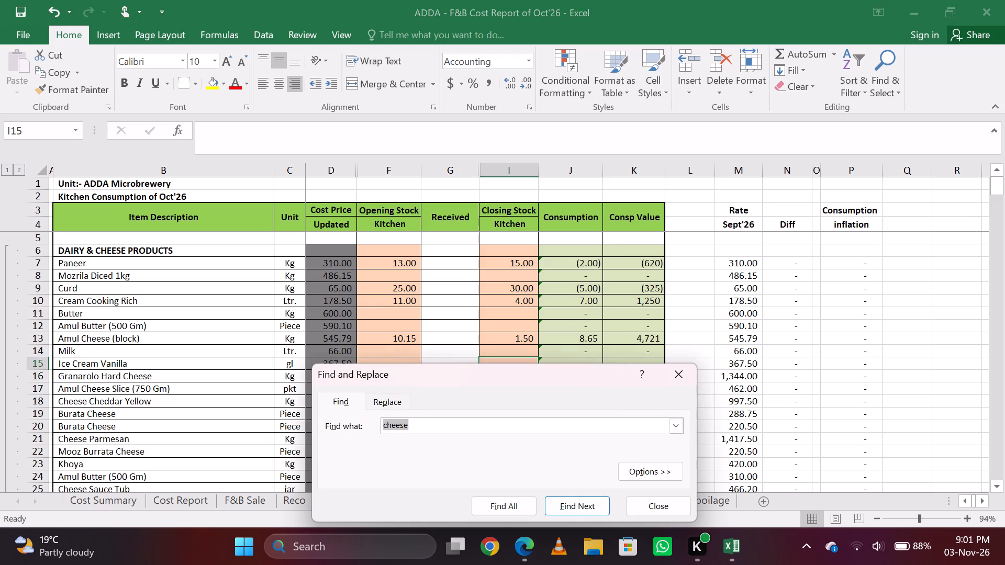
text(del)
key(e)
key(Return)
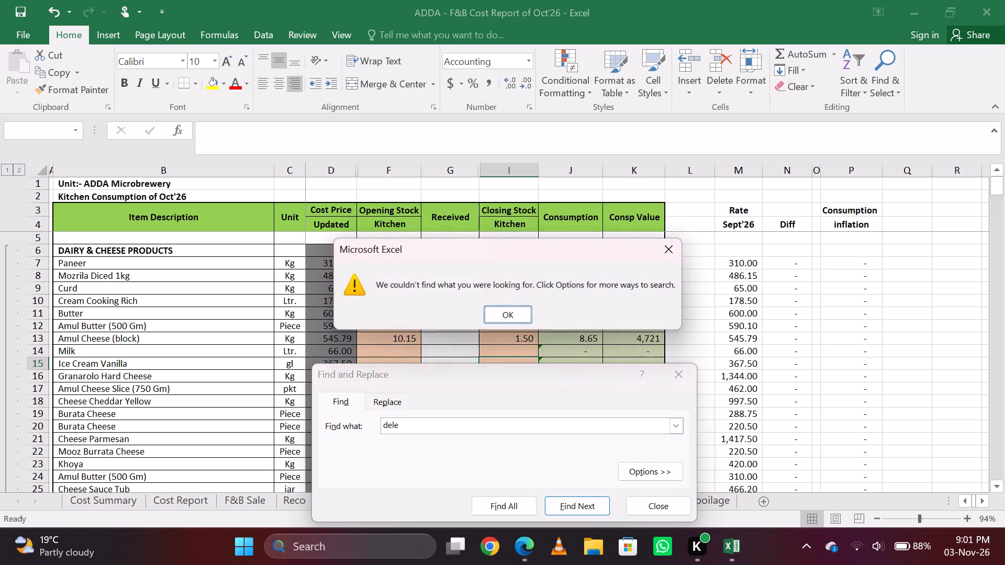
key(Return)
Search the kitchen consumption sheet for "dlec".
key(BackSpace)
key(BackSpace)
key(BackSpace)
key(BackSpace)
key(BackSpace)
key(BackSpace)
key(BackSpace)
key(BackSpace)
key(BackSpace)
key(BackSpace)
key(BackSpace)
key(BackSpace)
key(BackSpace)
key(BackSpace)
key(BackSpace)
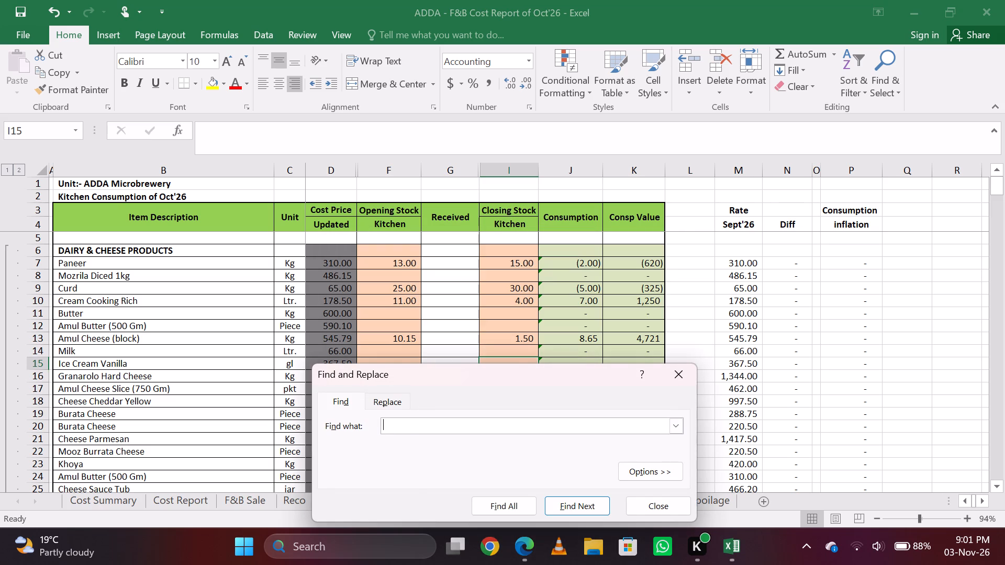
text(dle)
key(c)
key(Return)
key(Return)
key(Return)
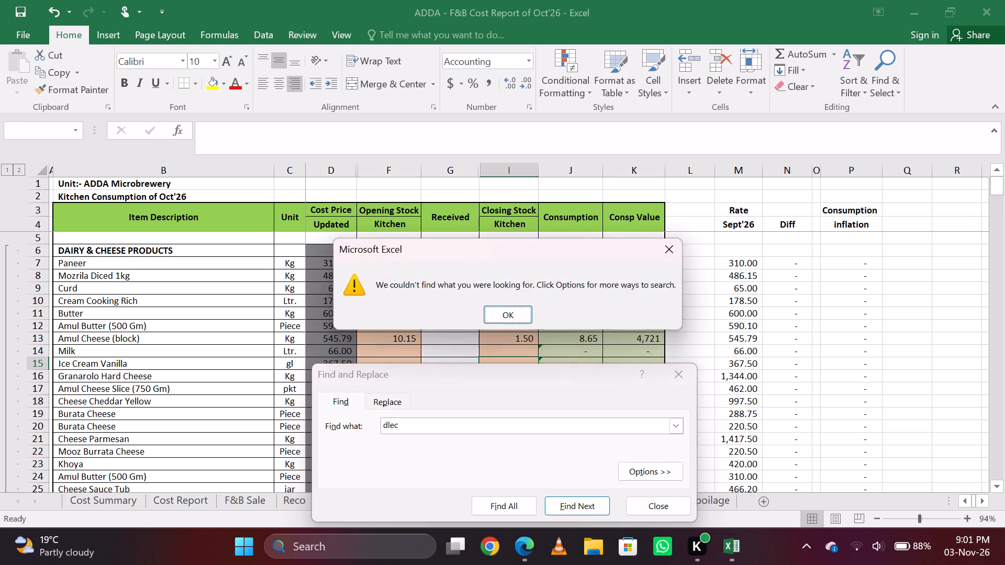
key(Return)
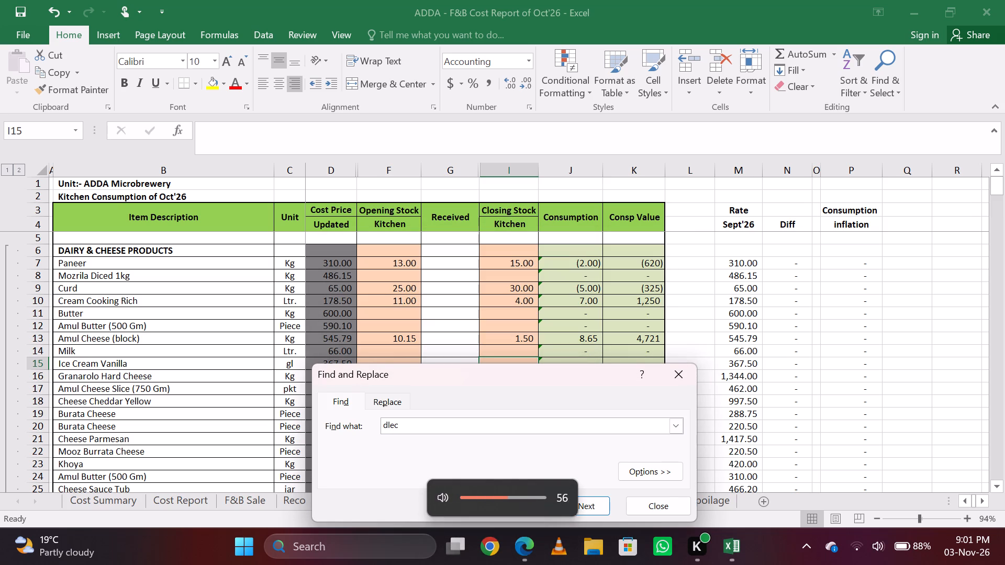
key(Return)
key(Return)
key(Return)
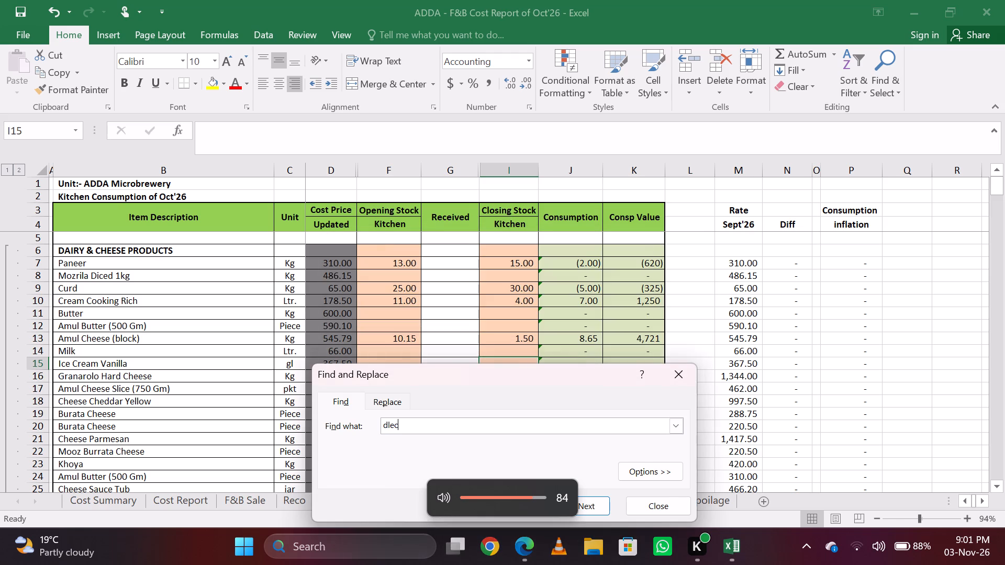
key(Return)
Search the kitchen consumption sheet for "dle" and step through the matches.
key(BackSpace)
key(BackSpace)
key(BackSpace)
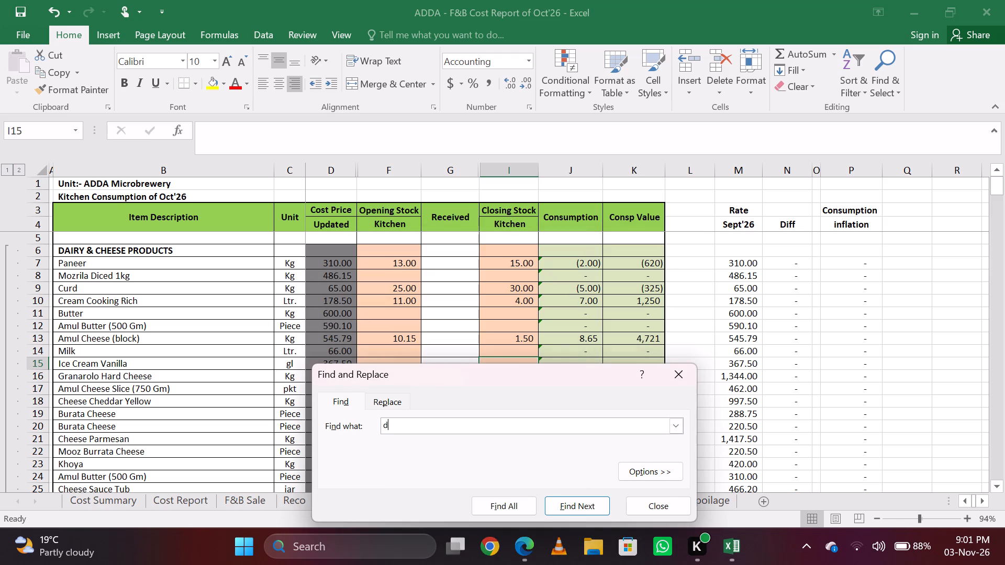
key(BackSpace)
text(dle)
key(Return)
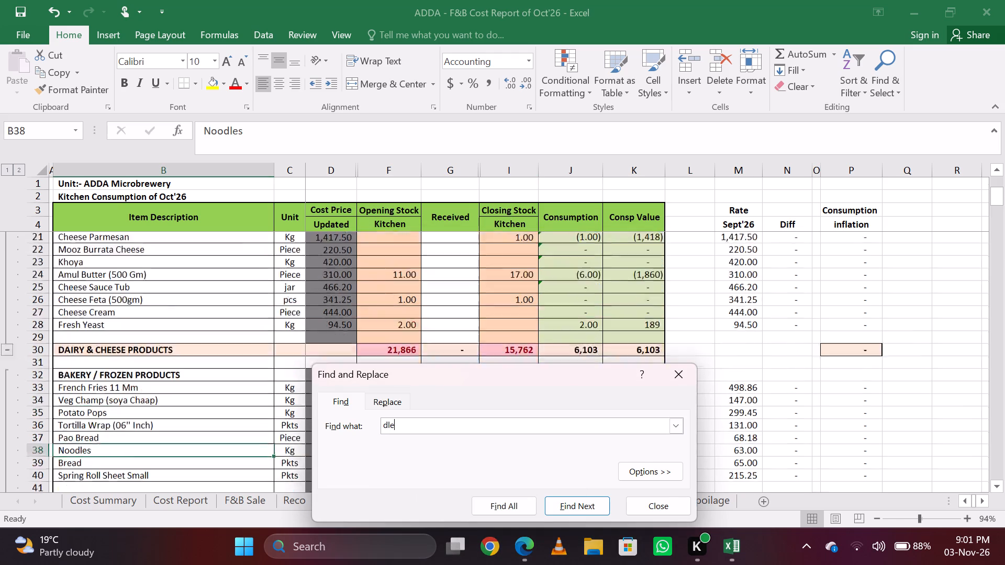
key(Return)
key(Return)
key(Return)
key(Return)
key(Return)
key(Return)
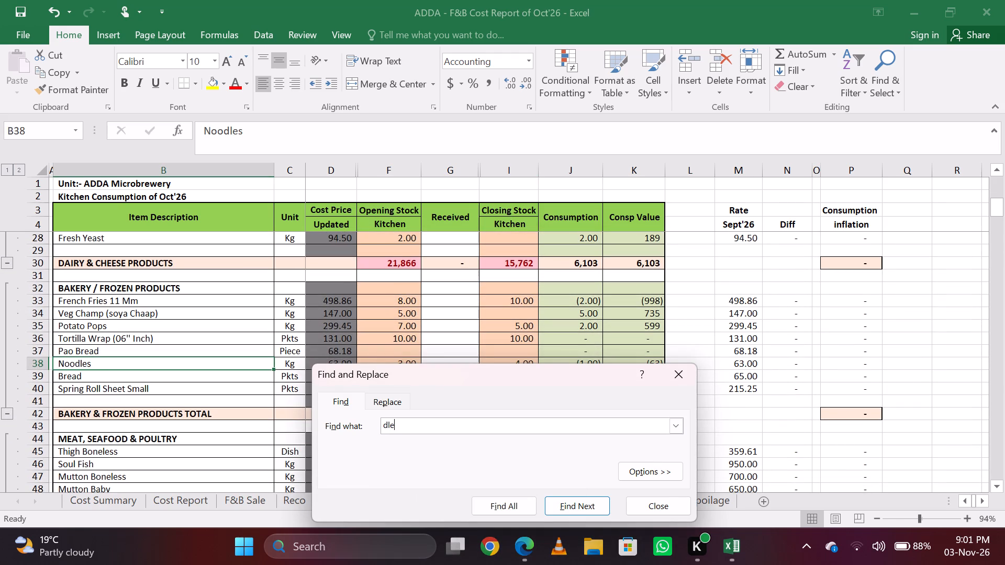
Search the kitchen consumption sheet for "dele" again.
key(BackSpace)
key(BackSpace)
key(BackSpace)
key(BackSpace)
key(BackSpace)
key(BackSpace)
key(BackSpace)
key(BackSpace)
key(BackSpace)
key(BackSpace)
key(BackSpace)
key(BackSpace)
key(BackSpace)
key(BackSpace)
key(BackSpace)
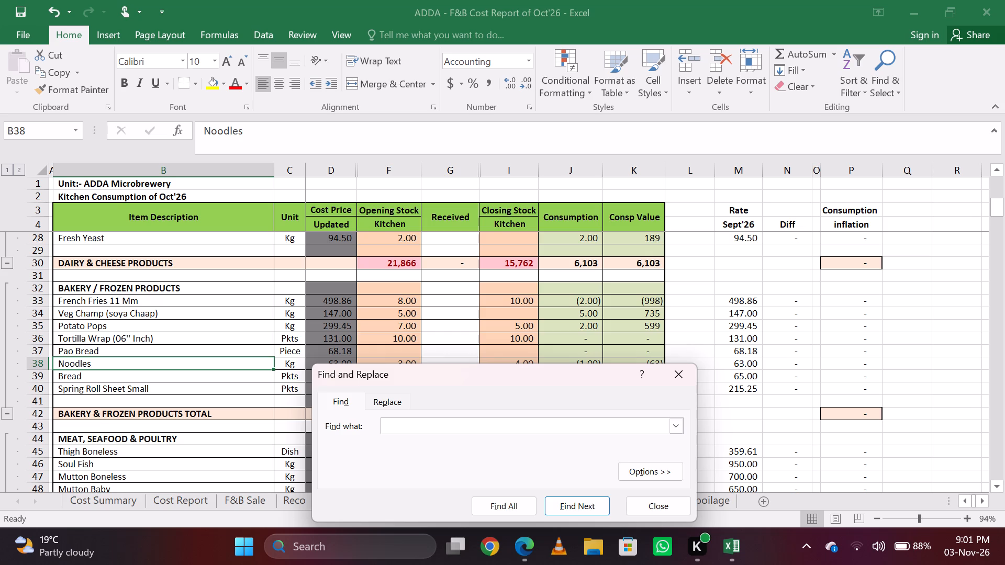
key(d)
text(ele)
key(Return)
key(Return)
Repeat the search for "dle" and close the search.
key(BackSpace)
key(BackSpace)
key(BackSpace)
key(BackSpace)
key(BackSpace)
key(BackSpace)
key(BackSpace)
text(dle)
key(Return)
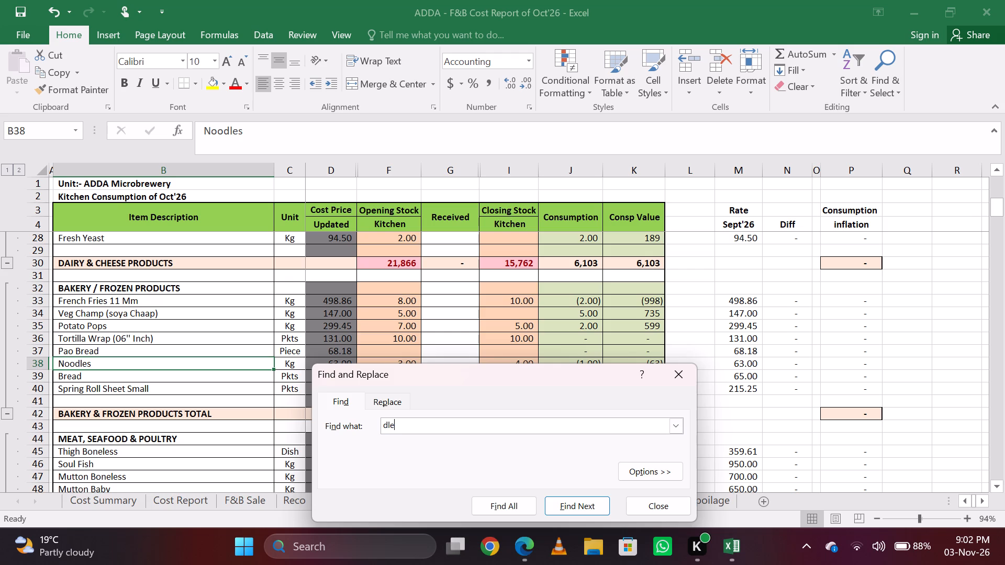
key(Escape)
Insert a blank row at row 29, directly below Fresh Yeast in the Dairy & Cheese Products section.
key(Up)
key(Up)
key(Up)
key(Up)
key(Up)
key(Up)
key(Up)
key(Up)
key(Up)
key(Up)
key(Up)
key(Up)
key(Up)
key(Up)
key(Up)
key(Up)
key(Up)
key(Up)
key(Up)
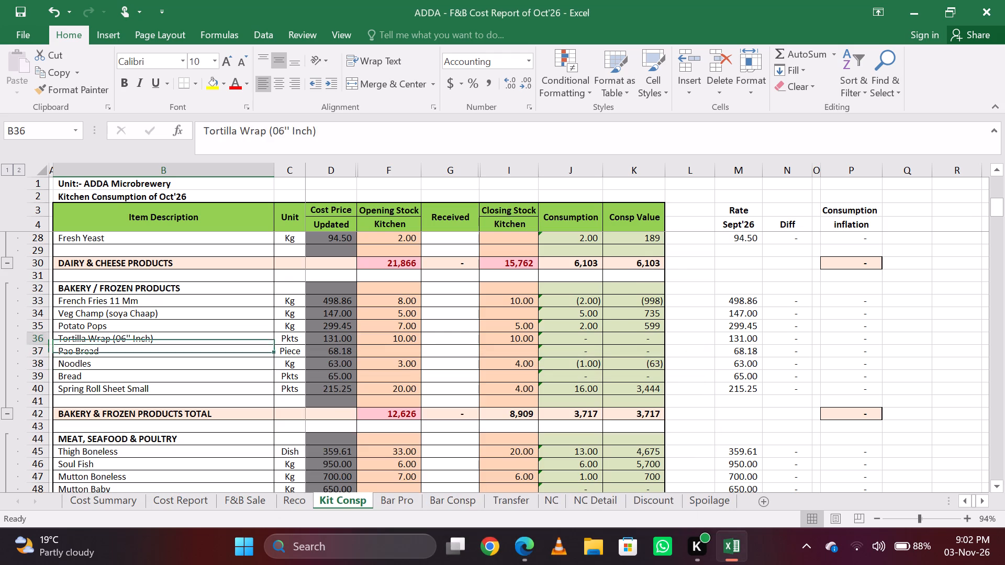
key(Page_Up)
key(Page_Down)
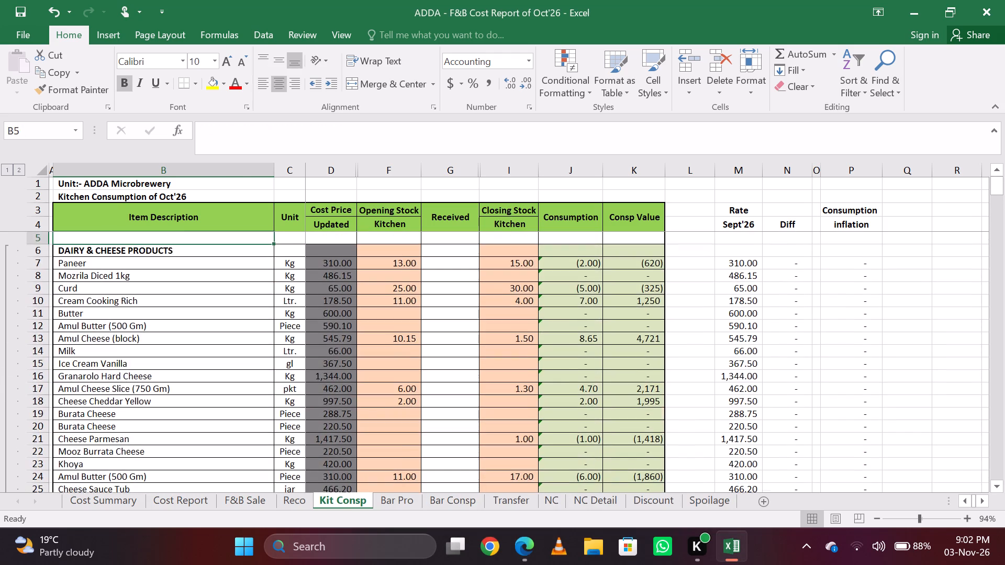
key(Down)
key(Down)
key(Down)
key(Down)
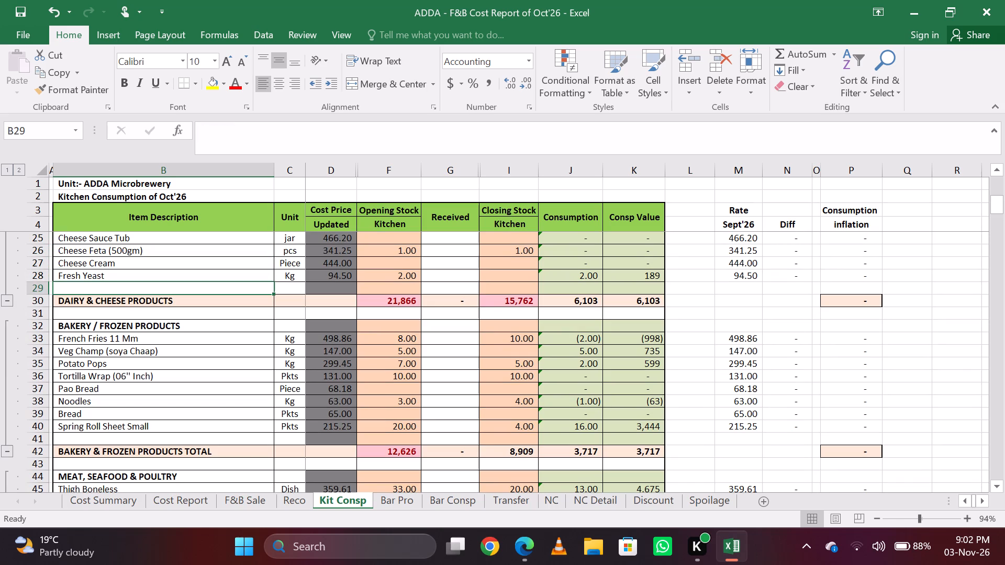
key(shift+space)
key(ctrl+shift+equal)
key(Down)
key(Up)
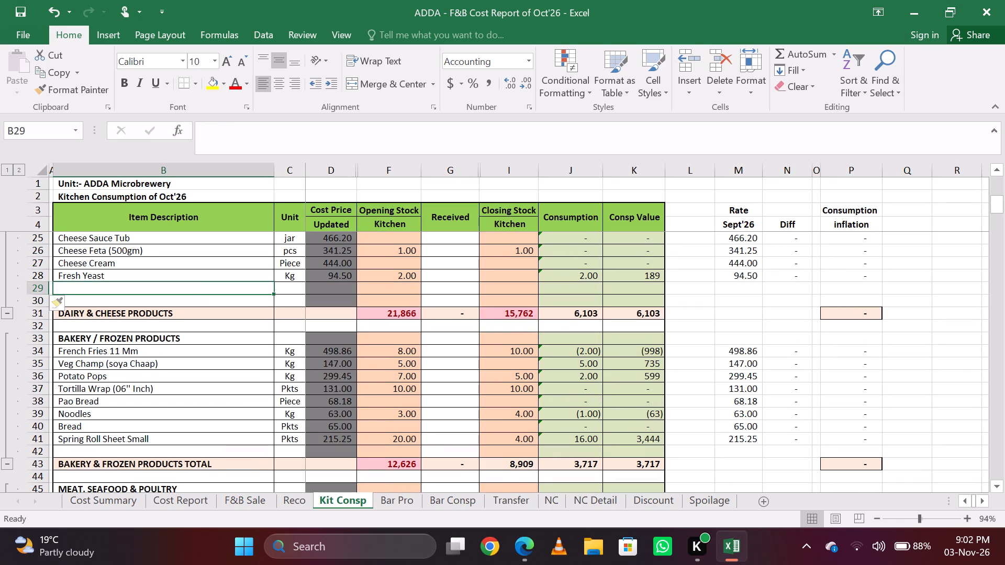
Enter the item "Dlecta Cheese" with the unit "kg" in the new row 29.
key(shift+d)
text(le)
key(x)
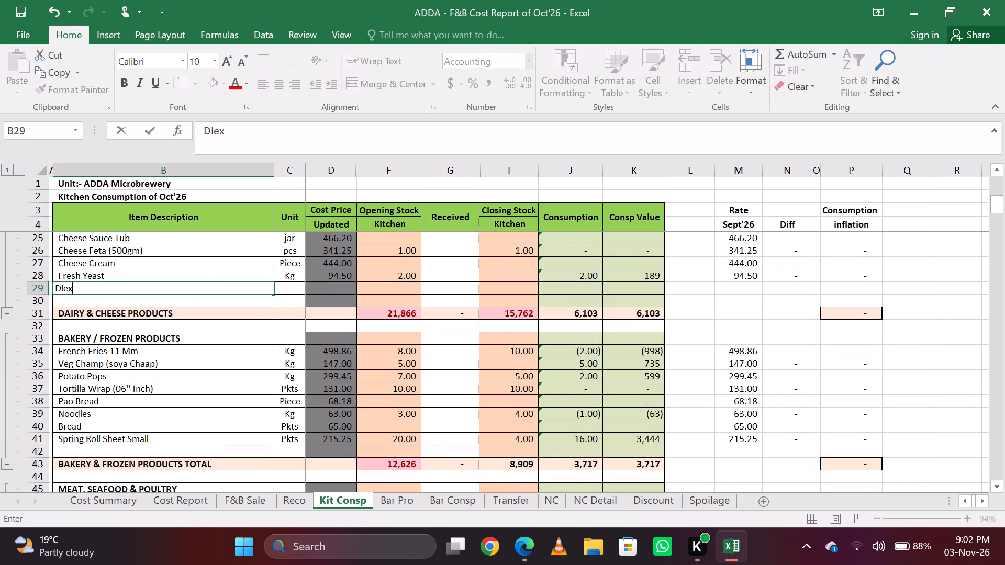
key(BackSpace)
text(ctan)
key(BackSpace)
key(space)
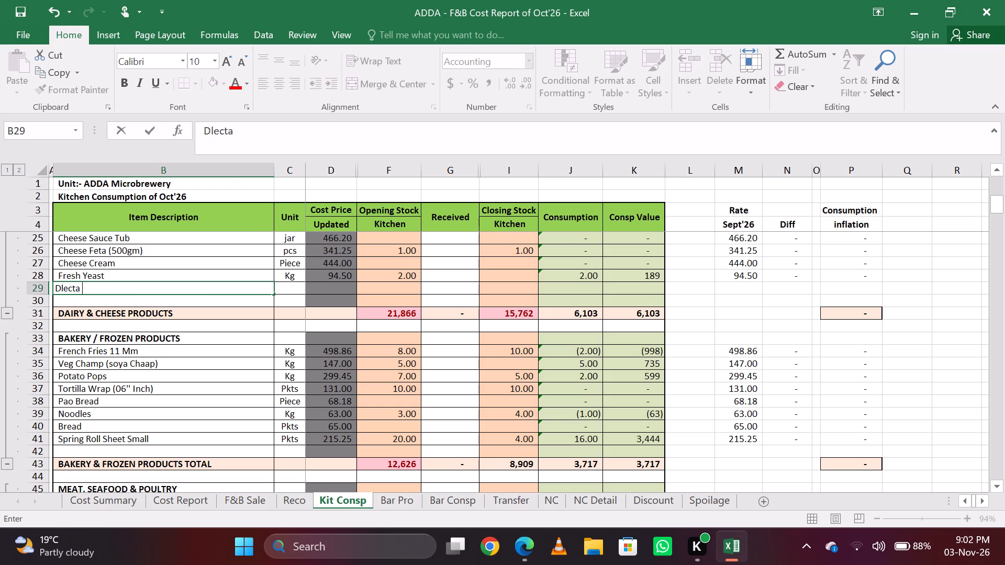
text(Cheese)
key(Tab)
key(Tab)
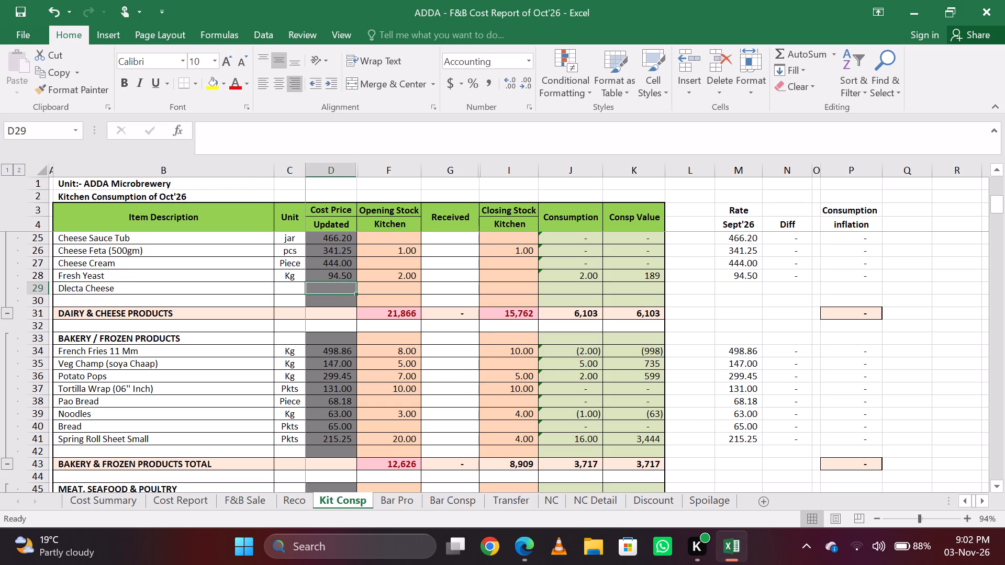
key(Left)
text(kg)
key(Tab)
Fill the Consumption and Consp Value formulas down from Fresh Yeast into the Dlecta Cheese row.
key(Right)
key(Right)
key(Right)
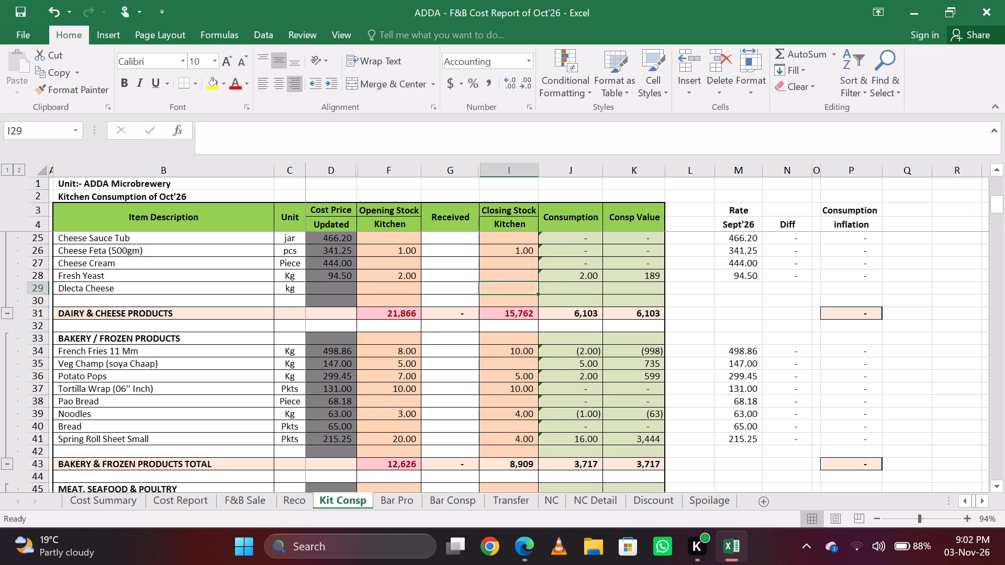
key(Right)
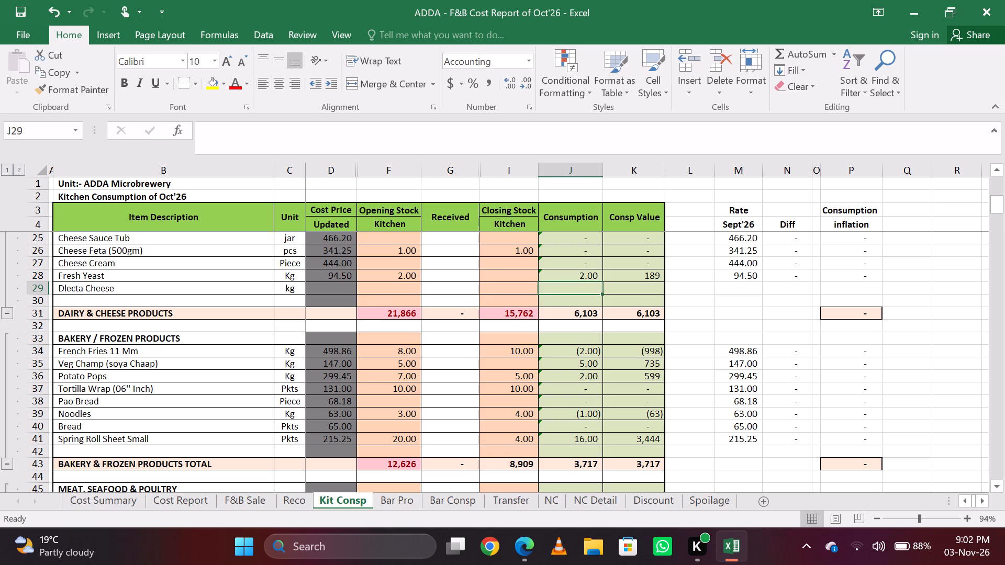
key(ctrl+d)
key(Right)
key(ctrl+d)
Set the kitchen closing stock of Dlecta Cheese to 1.
key(Left)
key(Left)
key(Left)
key(Right)
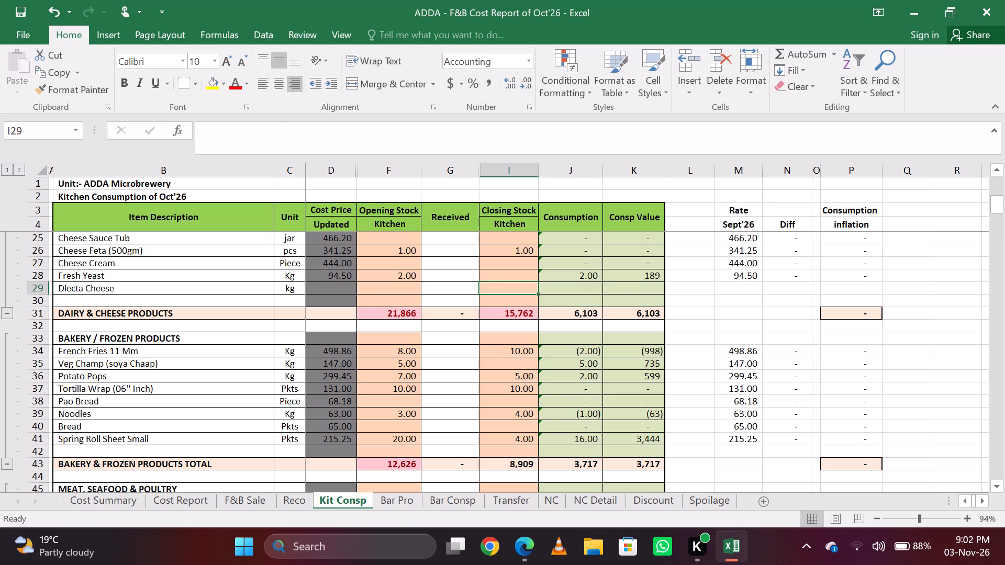
key(1)
key(Down)
key(Up)
Look through the kitchen items from the top of the Dairy & Cheese section down to Spring Roll Sheet Small.
key(Page_Up)
key(Page_Up)
key(Page_Up)
key(Page_Up)
key(Page_Up)
key(Page_Up)
key(Down)
key(Down)
key(Down)
key(Down)
key(Down)
key(Down)
key(Down)
key(Down)
key(Down)
key(Down)
key(Down)
key(Down)
key(Down)
key(Down)
key(Down)
key(Down)
key(Down)
key(Down)
key(Down)
key(Down)
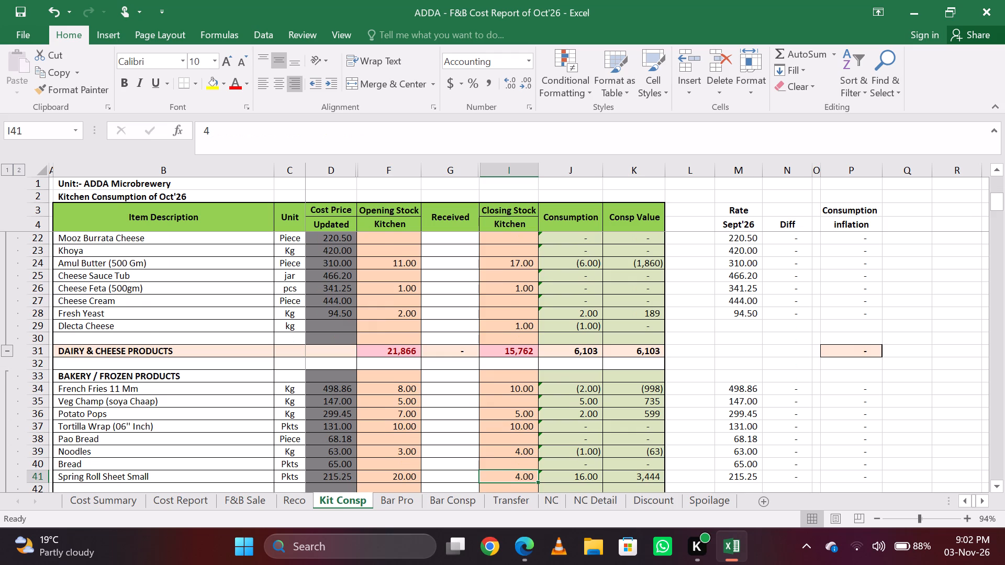
Search the kitchen consumption sheet for "sweet" and go through the matching items.
key(ctrl+f)
text(sweet)
key(Return)
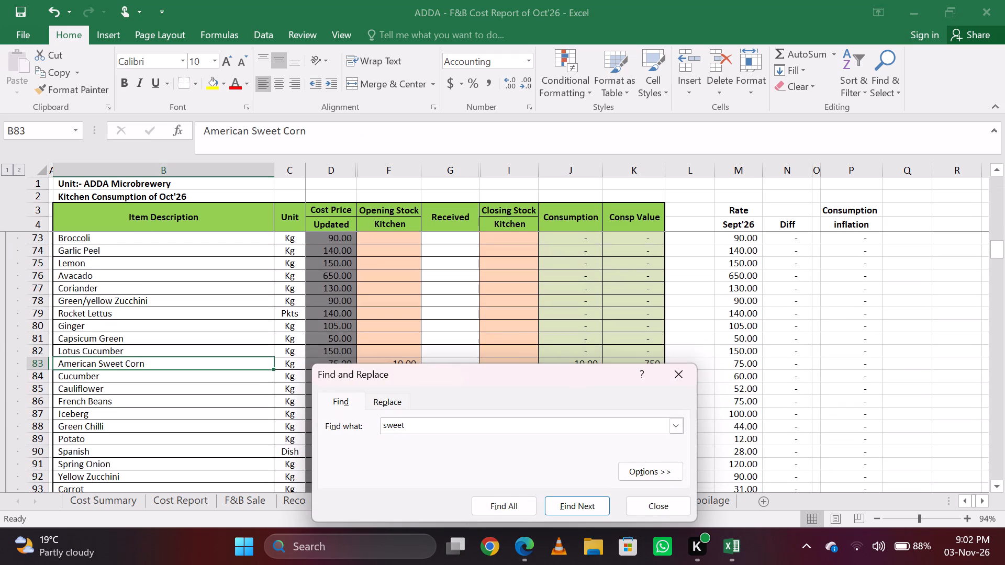
key(Return)
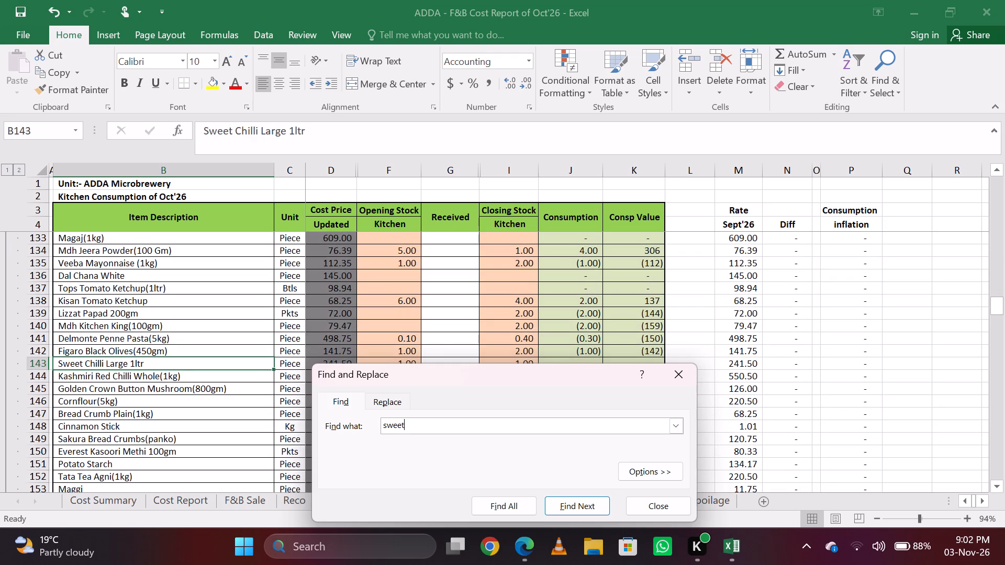
key(Return)
key(Return)
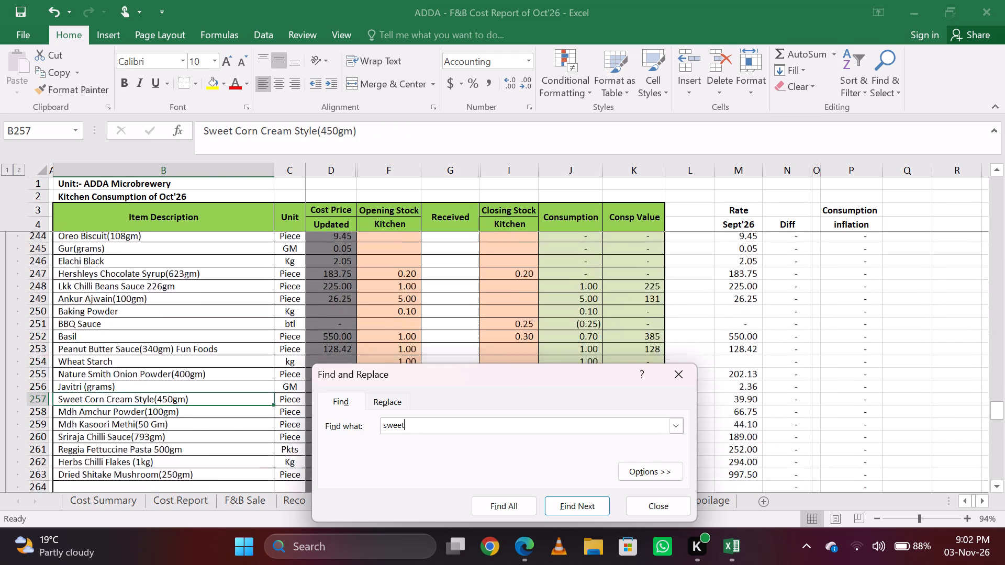
key(Return)
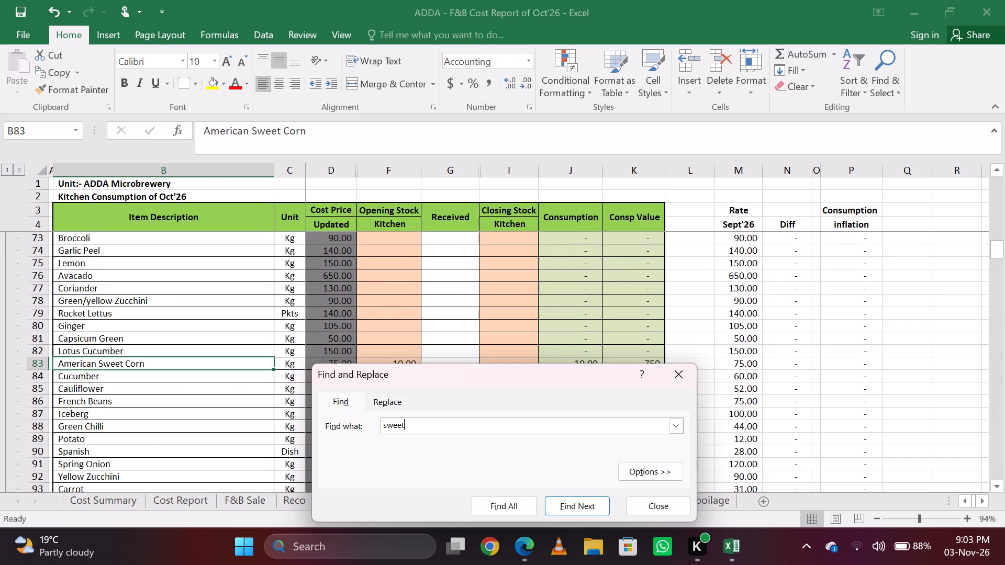
key(Escape)
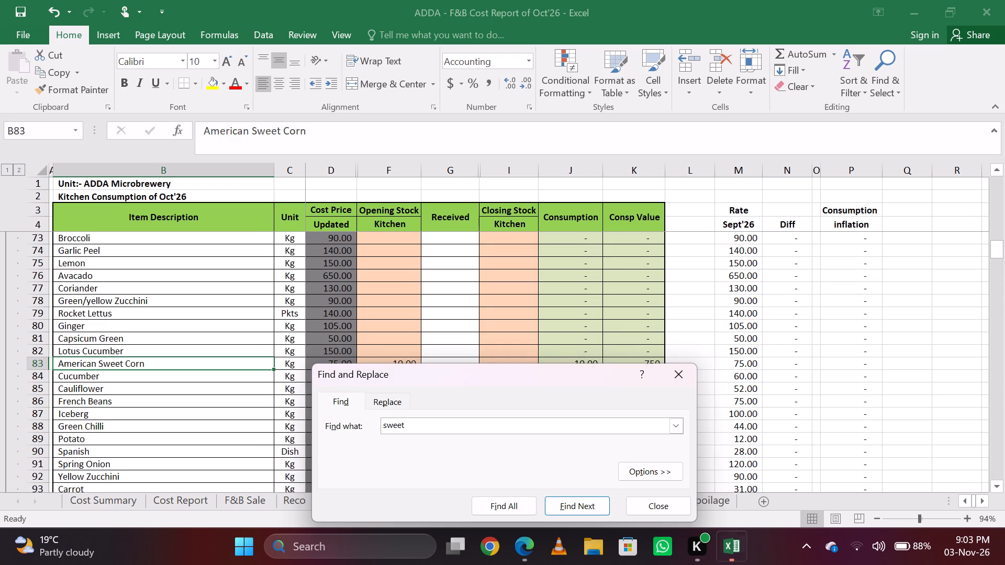
Look through the Fruit & Vegetables items listed below American Sweet Corn.
key(Down)
key(Down)
key(Down)
key(Down)
key(Down)
key(Down)
key(Down)
key(Down)
key(Down)
key(Down)
key(Down)
key(Down)
key(Down)
key(Down)
key(Down)
key(Down)
key(Down)
key(Down)
key(Down)
key(Down)
key(Up)
key(Up)
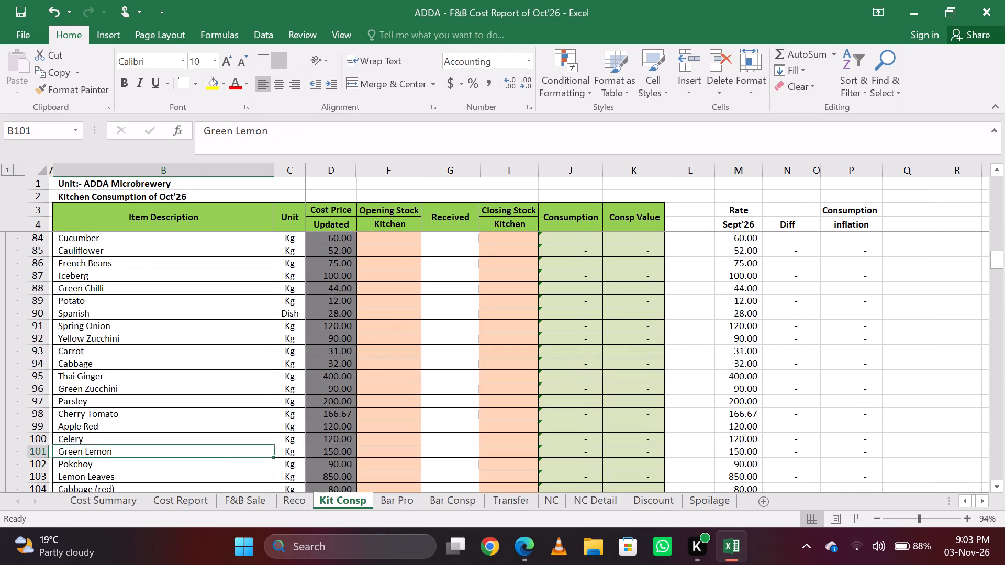
key(Down)
key(Down)
key(Down)
key(Down)
key(Down)
key(Down)
key(Down)
key(Down)
key(Down)
key(Down)
key(Down)
key(Down)
Insert a blank row at row 42, directly below Spring Roll Sheet Small in the Bakery / Frozen Products section.
key(Page_Up)
key(Page_Up)
key(Page_Up)
key(Page_Up)
key(Page_Up)
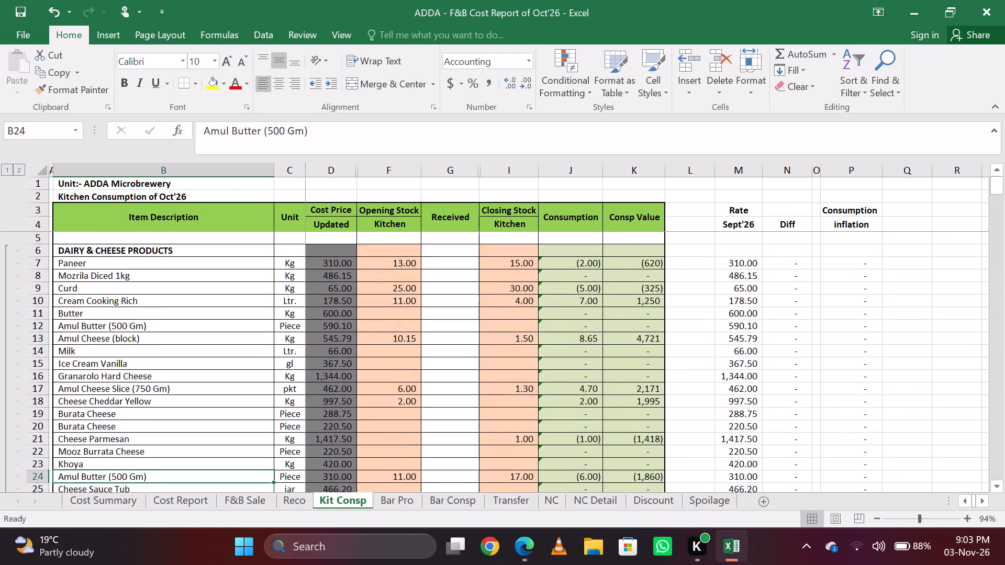
key(Page_Down)
key(Down)
key(Up)
key(Up)
key(Up)
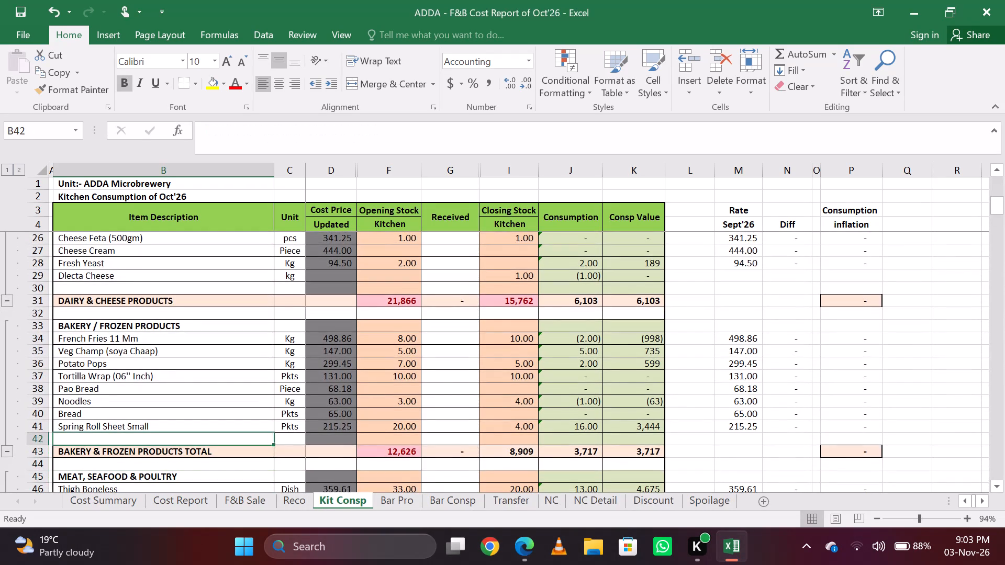
key(shift+space)
key(ctrl+shift+equal)
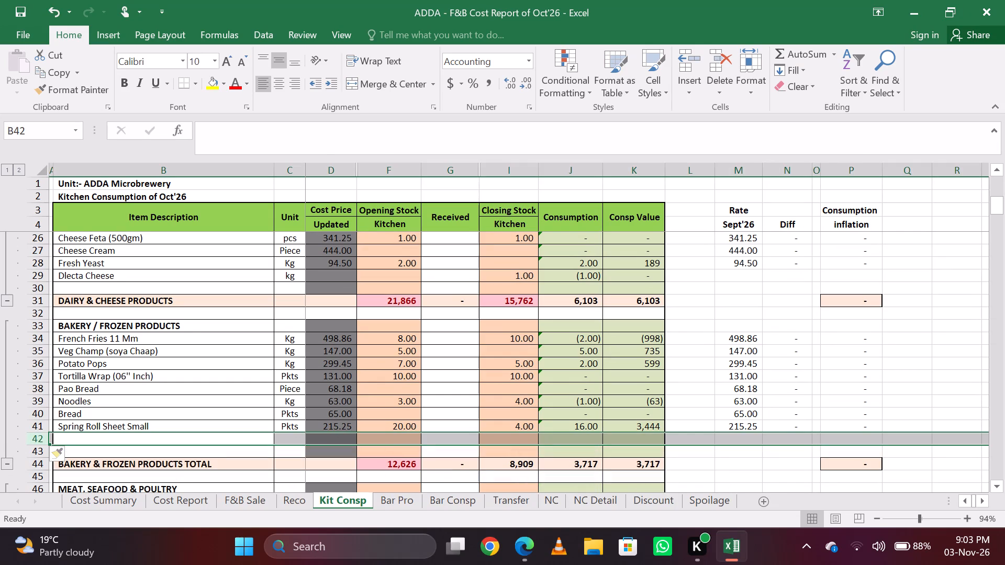
Enter the item "Frozen Sweet Corn" with the unit "kg" in the new row 42.
key(Down)
key(Up)
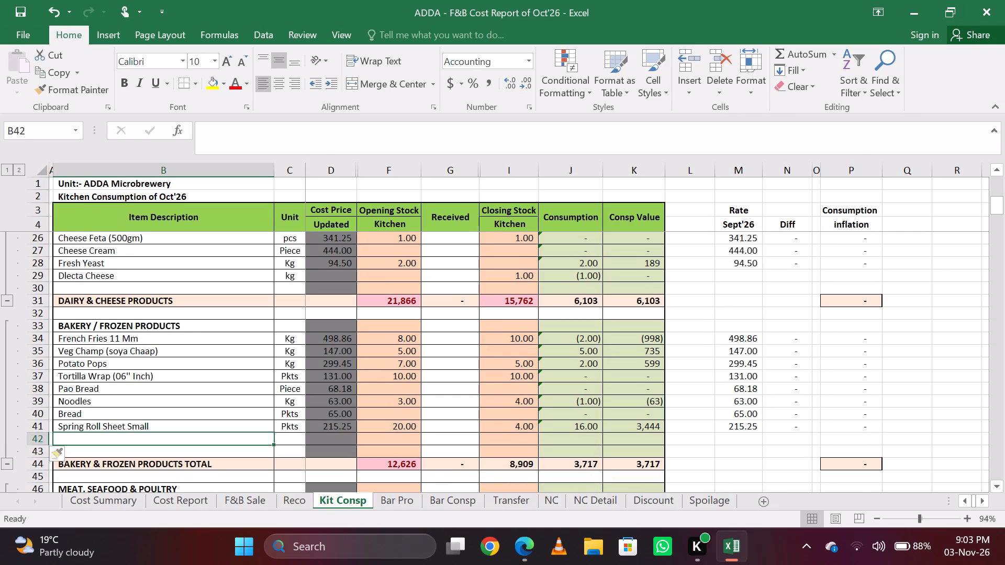
text(Frozen)
key(space)
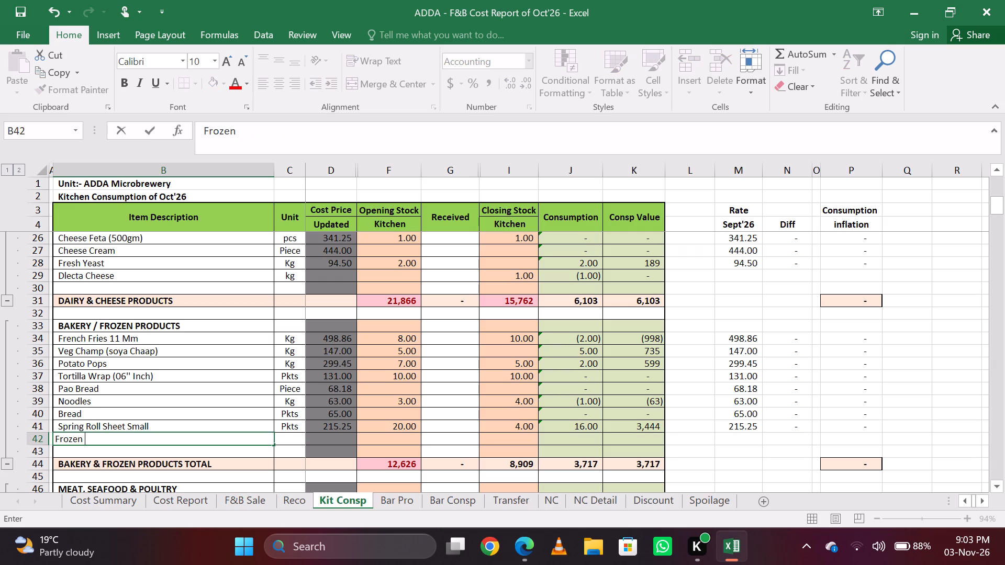
text(Sweet Corn)
key(Tab)
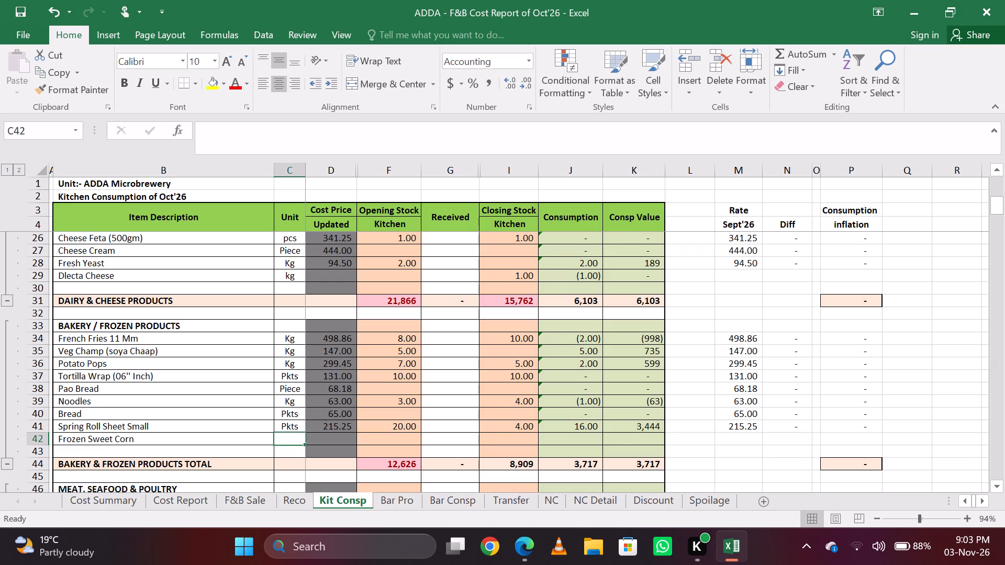
text(kg)
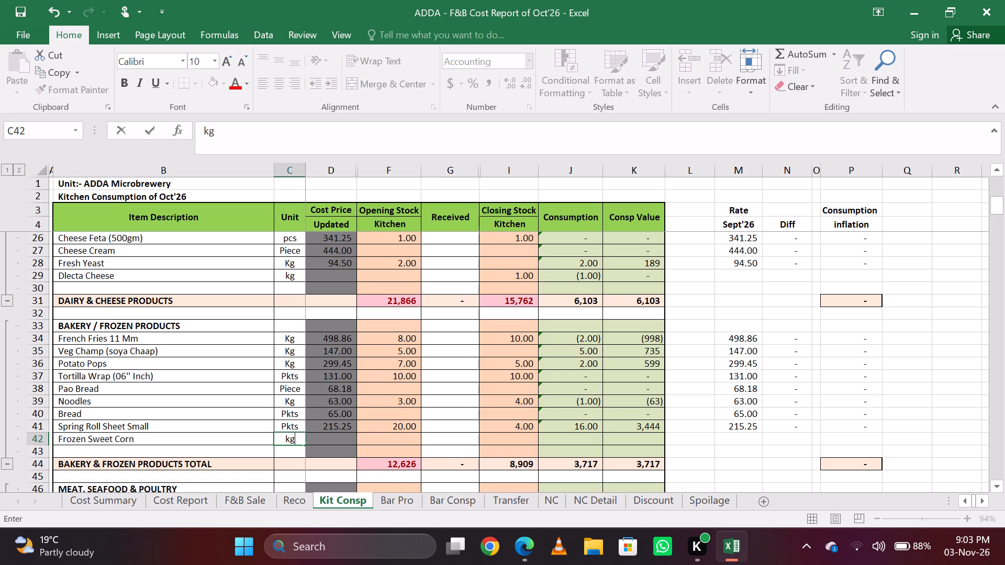
key(Tab)
Set the kitchen closing stock of Frozen Sweet Corn to 8.
key(Tab)
key(Tab)
key(Tab)
key(8)
key(Right)
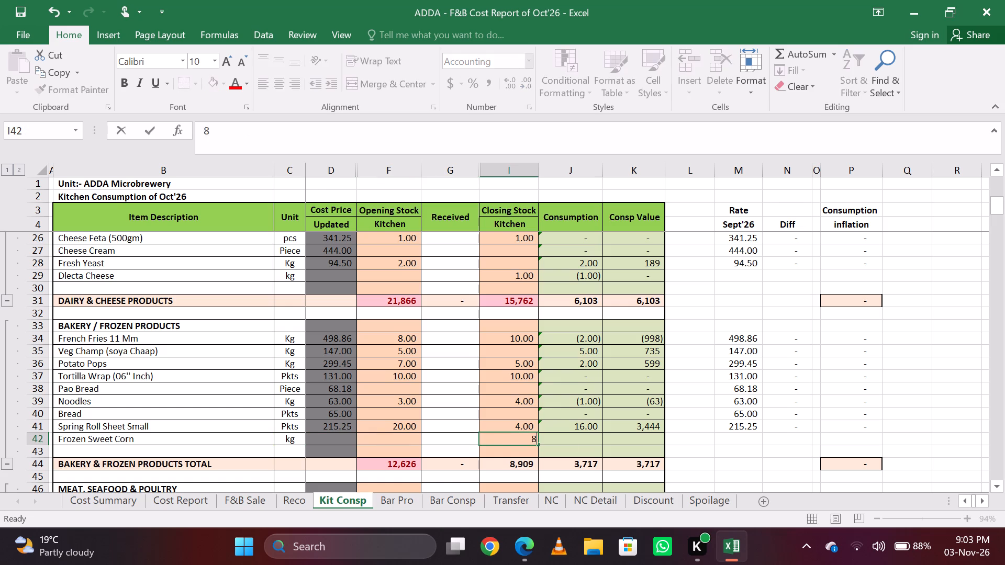
Fill the Consumption and Consp Value formulas down from Spring Roll Sheet Small into the Frozen Sweet Corn row.
key(Left)
key(Left)
key(Right)
key(Right)
key(ctrl+d)
key(Right)
key(ctrl+d)
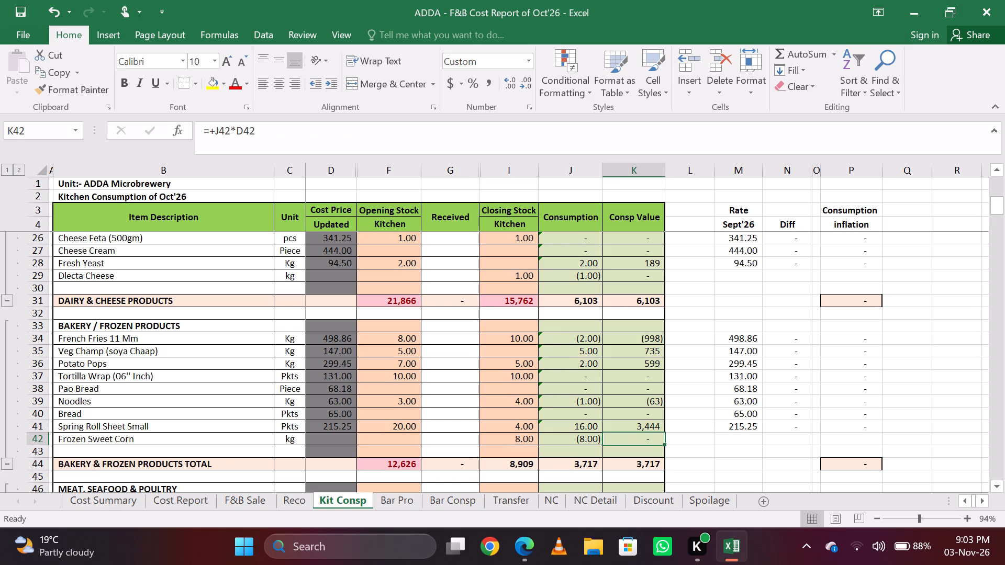
key(Down)
key(Up)
Search the kitchen consumption sheet for "peri" and check for further matching items.
key(ctrl+f)
text(peri)
key(Return)
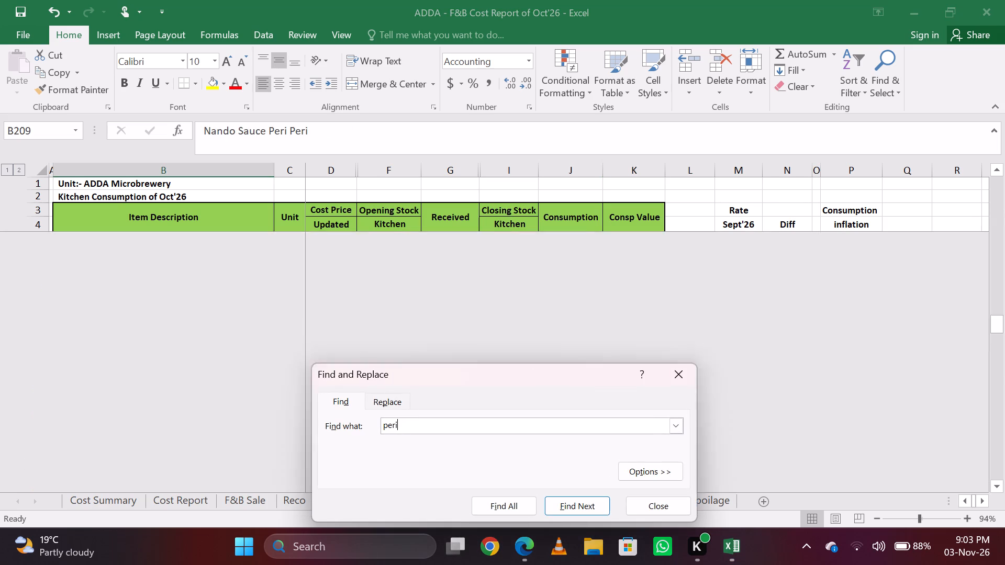
key(Return)
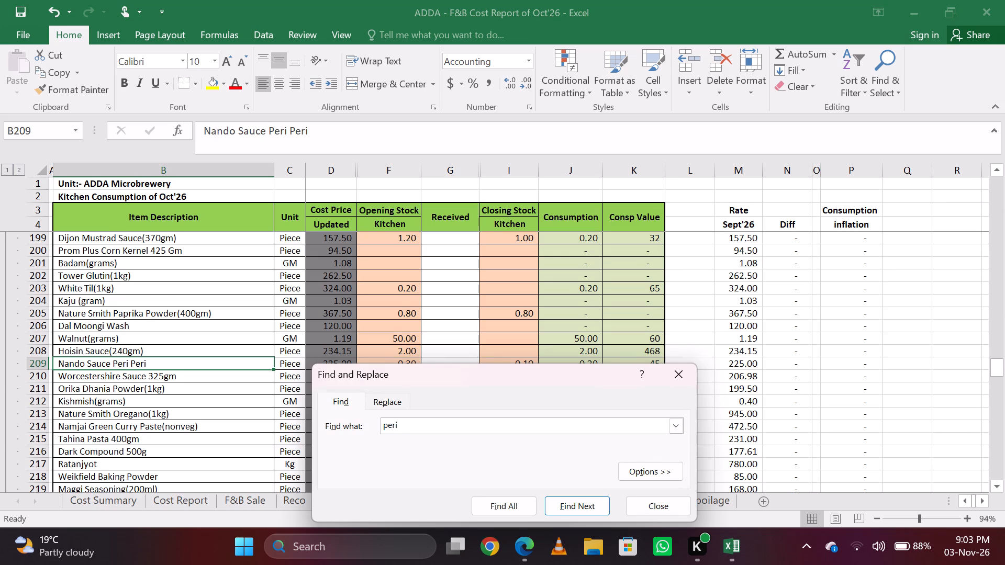
key(Return)
key(Return)
key(Return)
key(Return)
key(Return)
key(Return)
key(Return)
Search the kitchen consumption sheet for "nan", extend the term to "nand", and check for further matches.
key(BackSpace)
key(BackSpace)
key(BackSpace)
key(BackSpace)
key(BackSpace)
key(BackSpace)
key(BackSpace)
key(BackSpace)
key(BackSpace)
text(nan)
key(Return)
key(d)
key(Return)
key(Return)
key(Return)
key(Return)
key(Return)
key(Return)
key(Return)
key(Return)
key(Return)
key(Return)
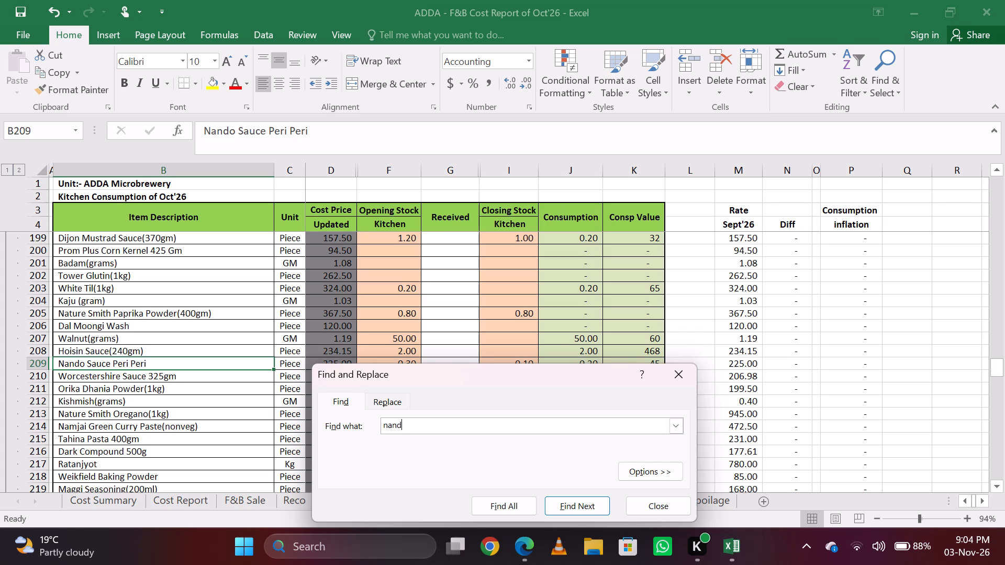
Search the kitchen consumption sheet for "miran", shortening the term to "mira" and "mir".
key(BackSpace)
key(BackSpace)
key(BackSpace)
key(BackSpace)
key(BackSpace)
text(miran)
key(Return)
key(Return)
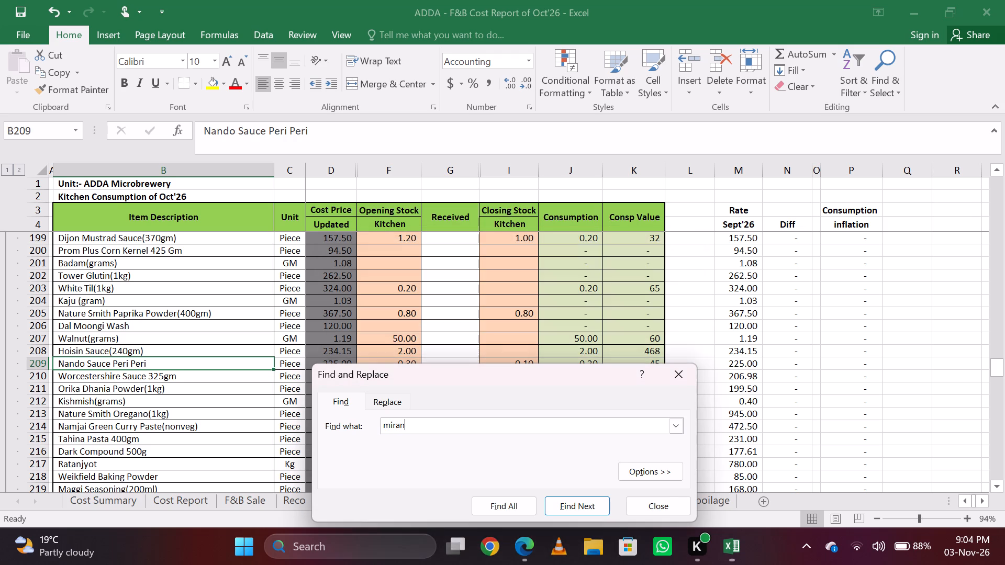
key(BackSpace)
key(Return)
key(Return)
key(BackSpace)
key(Return)
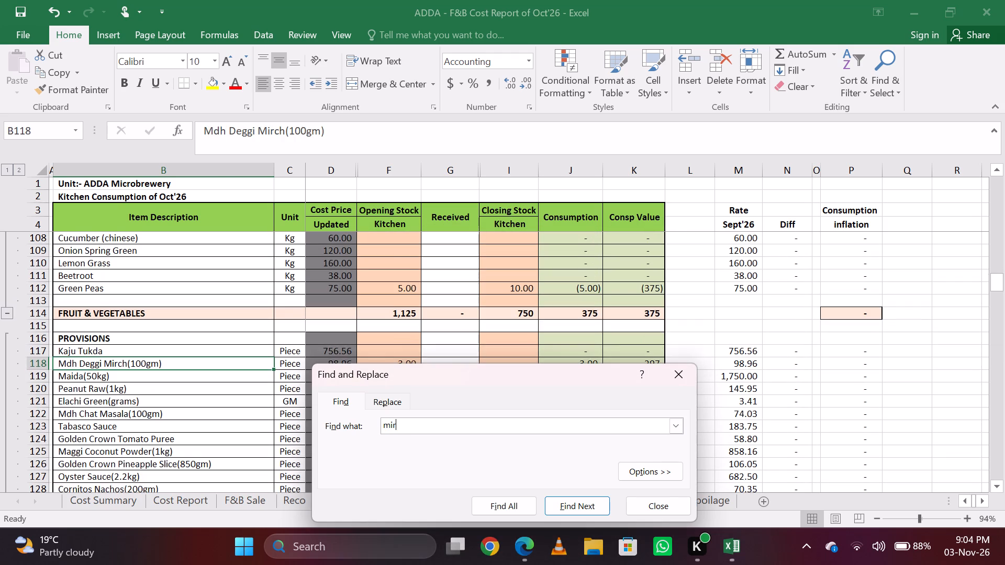
key(Return)
Search the kitchen consumption sheet for "pri" and go through the matching items.
key(BackSpace)
key(BackSpace)
key(BackSpace)
text(pri)
key(Return)
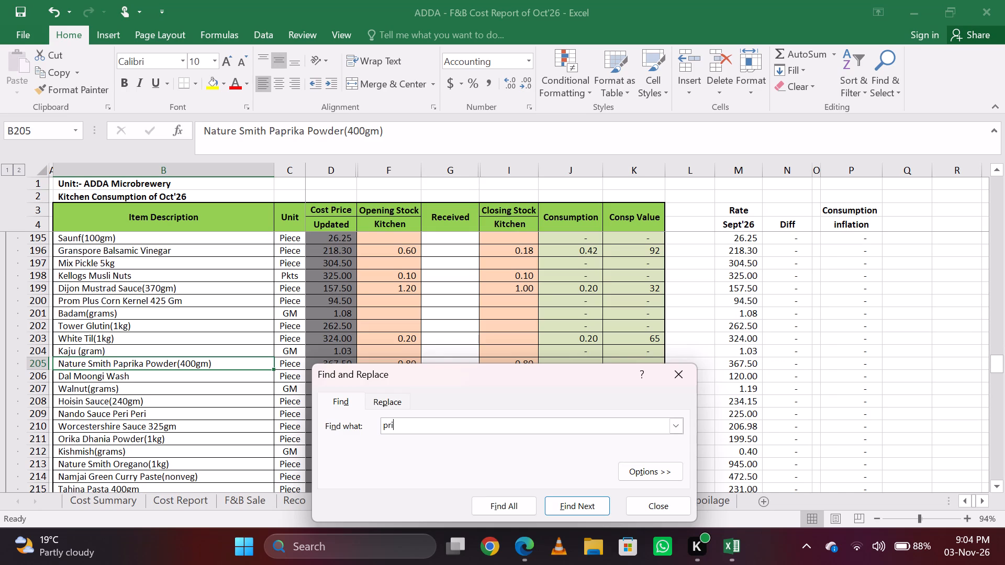
key(Return)
key(Return)
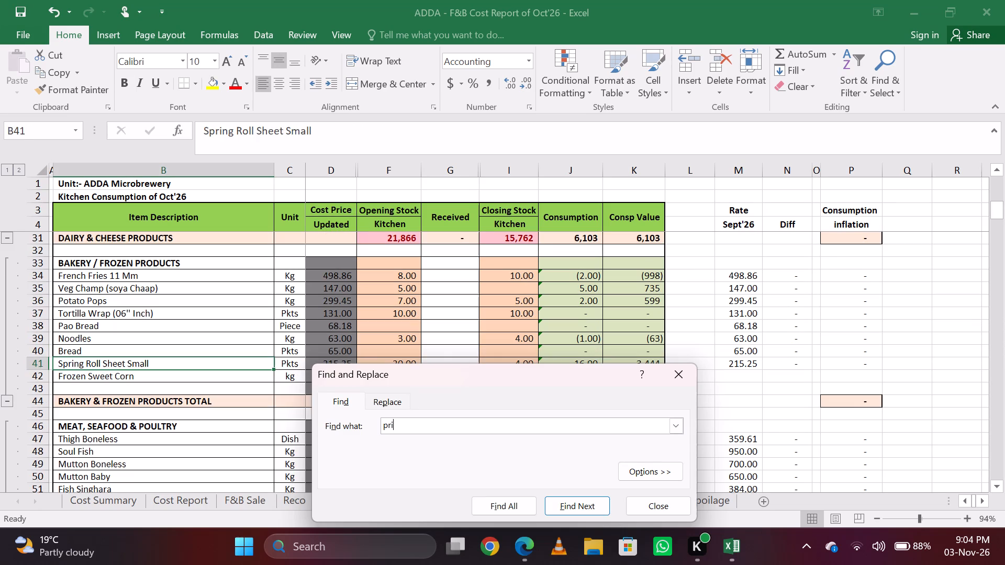
key(Return)
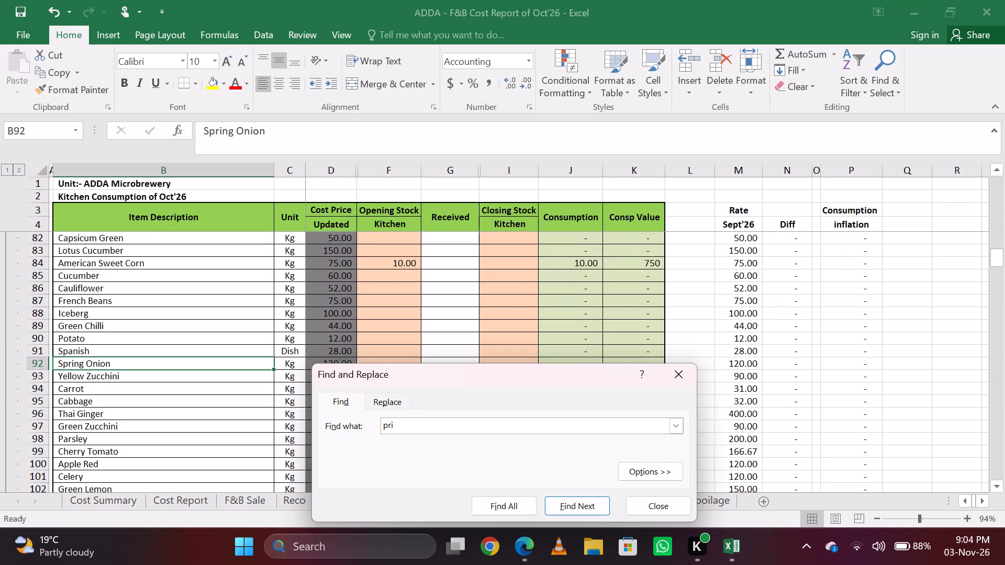
key(Return)
key(Return)
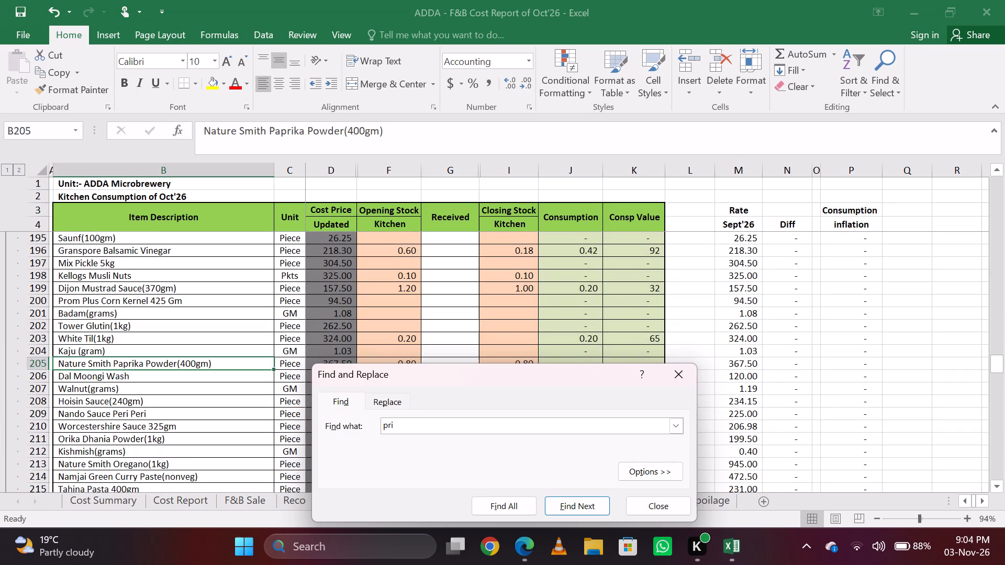
Search the kitchen consumption sheet for "piri" and set the closing stock of Piri Piri Marinade Seasoning (500g) to 0.95.
key(BackSpace)
key(BackSpace)
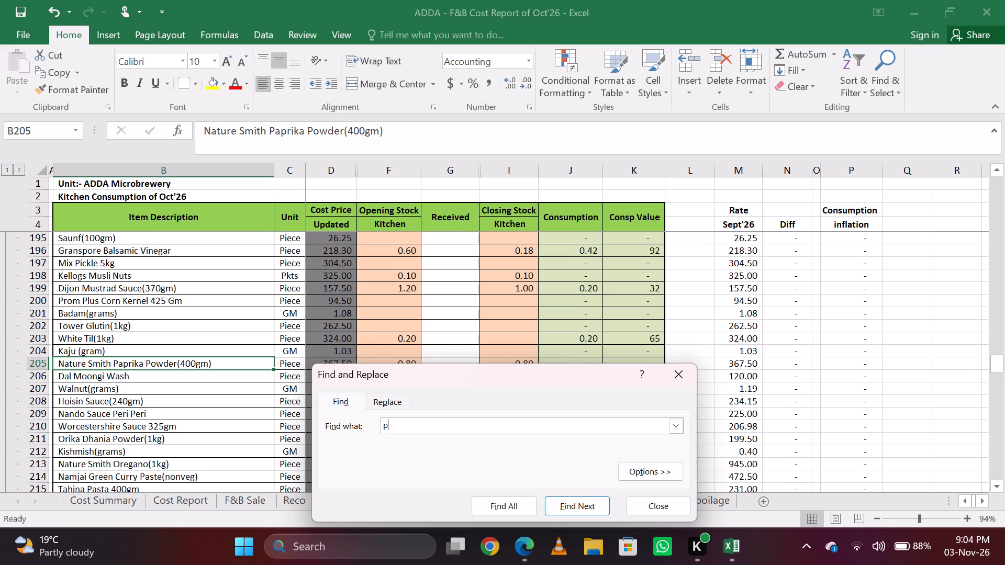
text(ir)
key(i)
key(Return)
key(Escape)
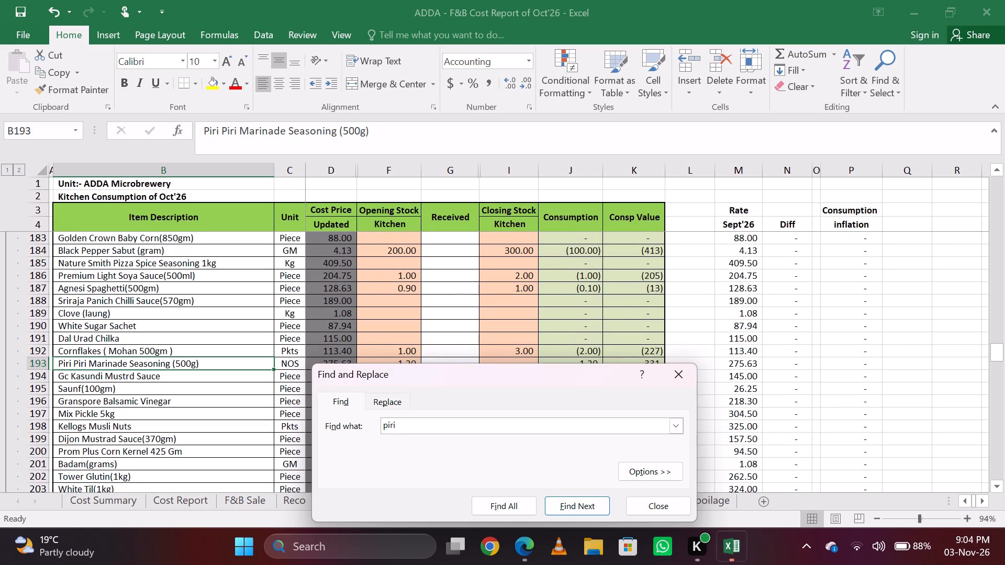
key(Right)
key(Right)
key(Right)
key(Right)
key(Right)
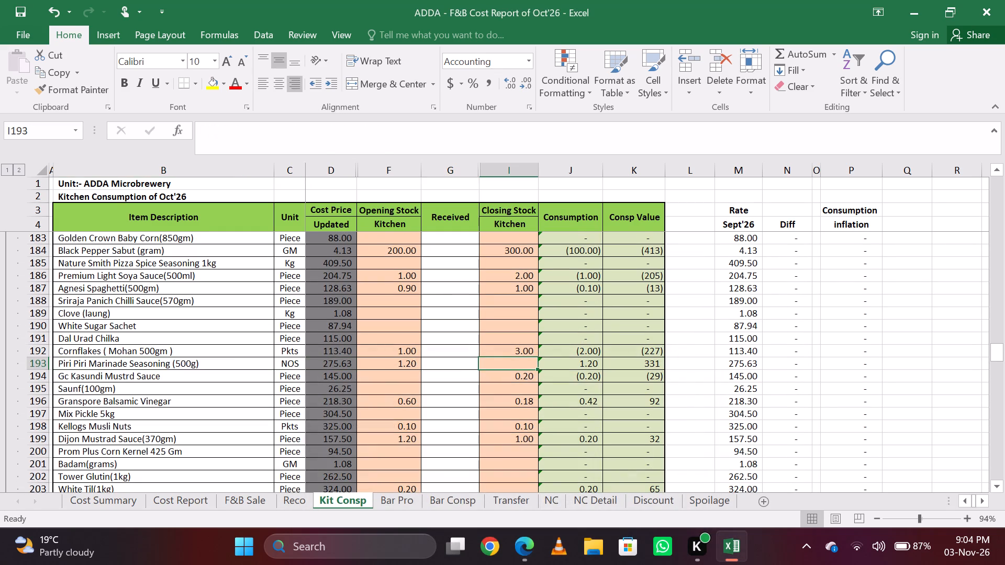
key(period)
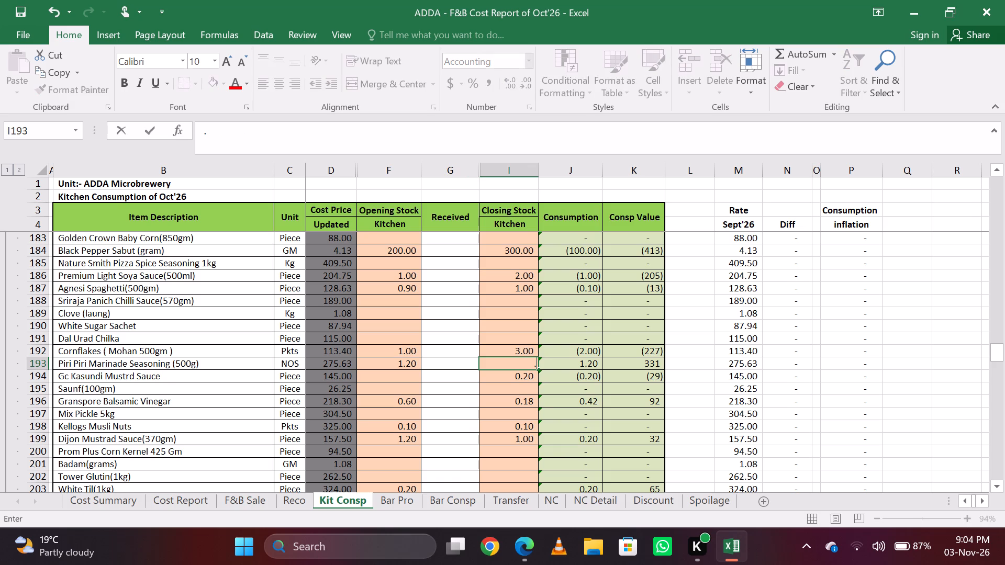
key(period)
key(BackSpace)
text(95)
key(Return)
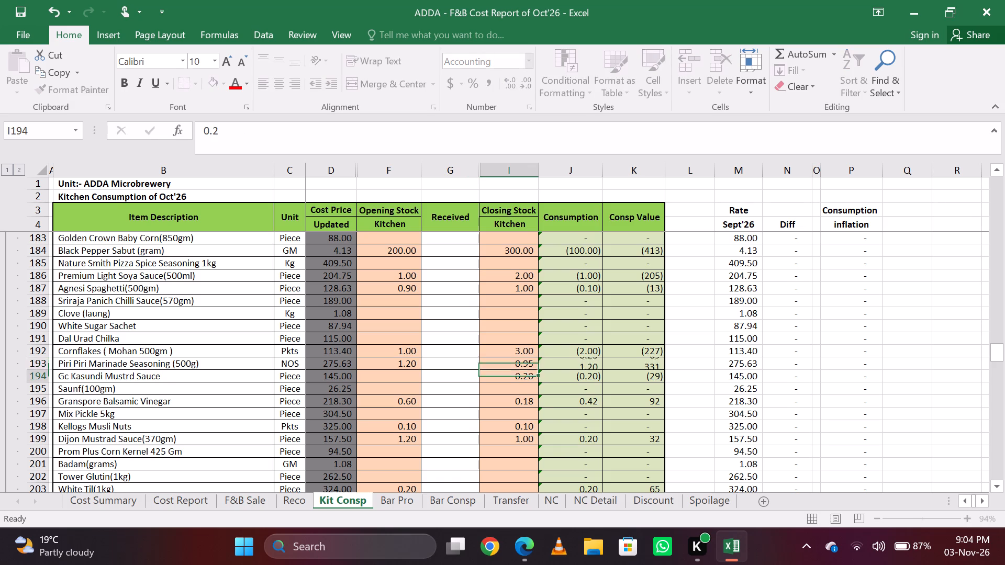
key(Up)
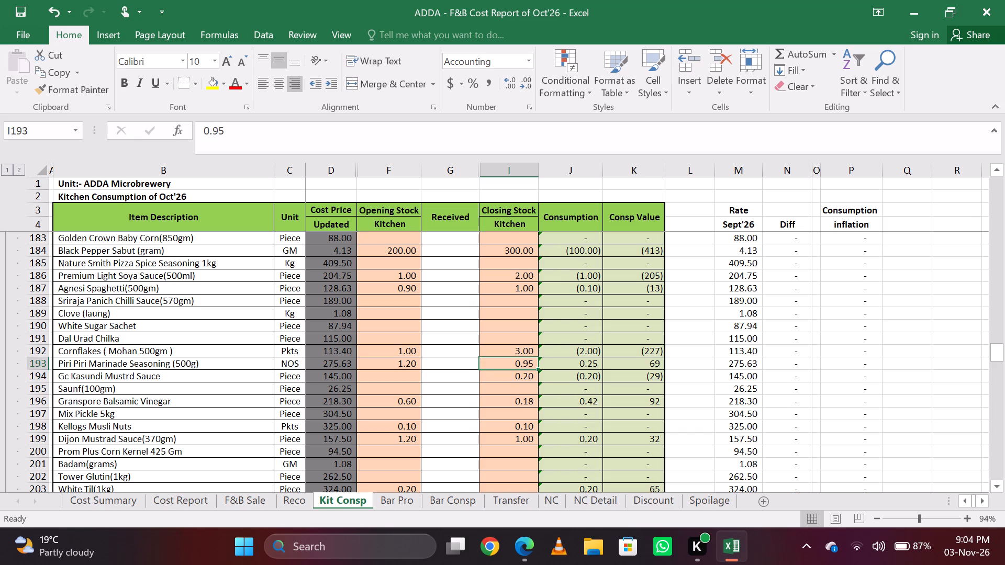
Search the kitchen consumption sheet for "ag m", shorten the term by one letter and search again.
key(ctrl+f)
key(BackSpace)
key(BackSpace)
key(BackSpace)
key(BackSpace)
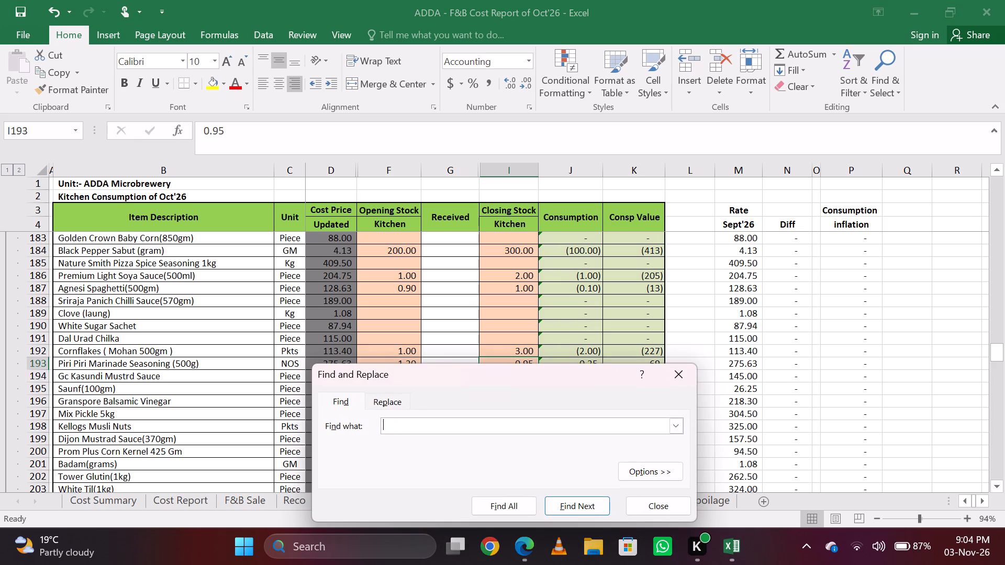
key(BackSpace)
key(BackSpace)
key(BackSpace)
text(ag m)
key(Return)
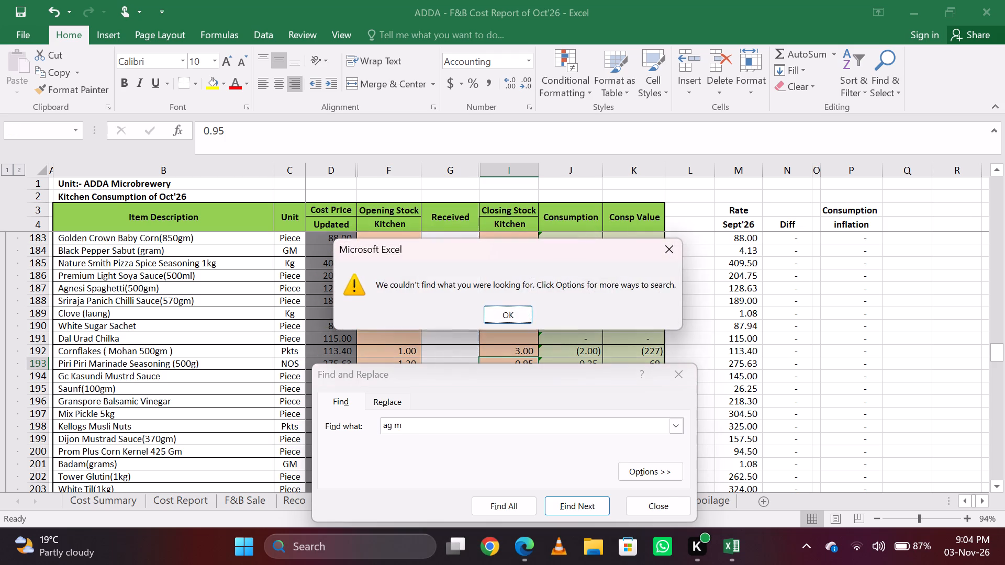
key(Return)
key(BackSpace)
key(Return)
key(Return)
key(BackSpace)
key(BackSpace)
key(BackSpace)
key(BackSpace)
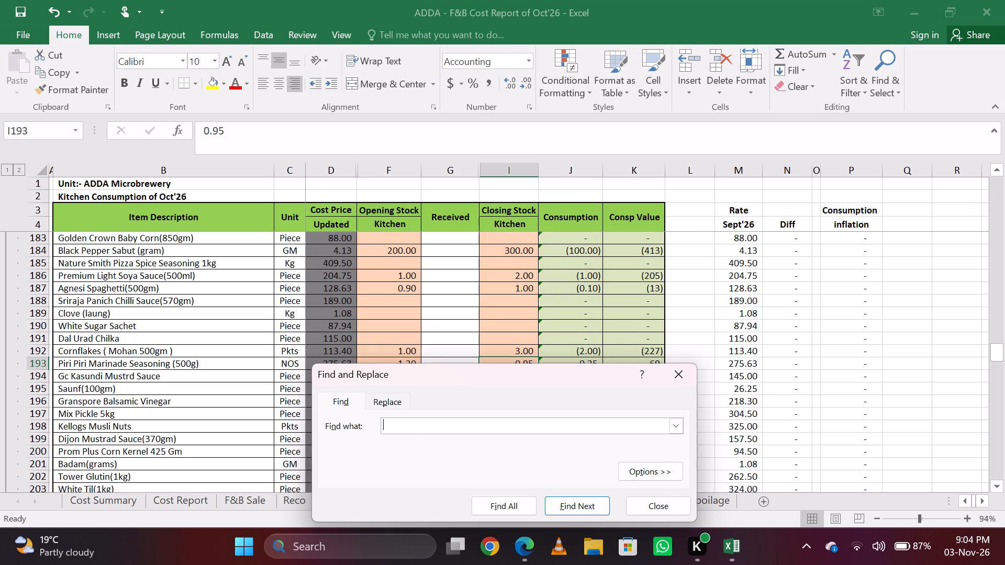
Search the kitchen consumption sheet for "mus" and go through the matching items to find Abbies Yellow Mustard(255gm).
text(mus)
key(Return)
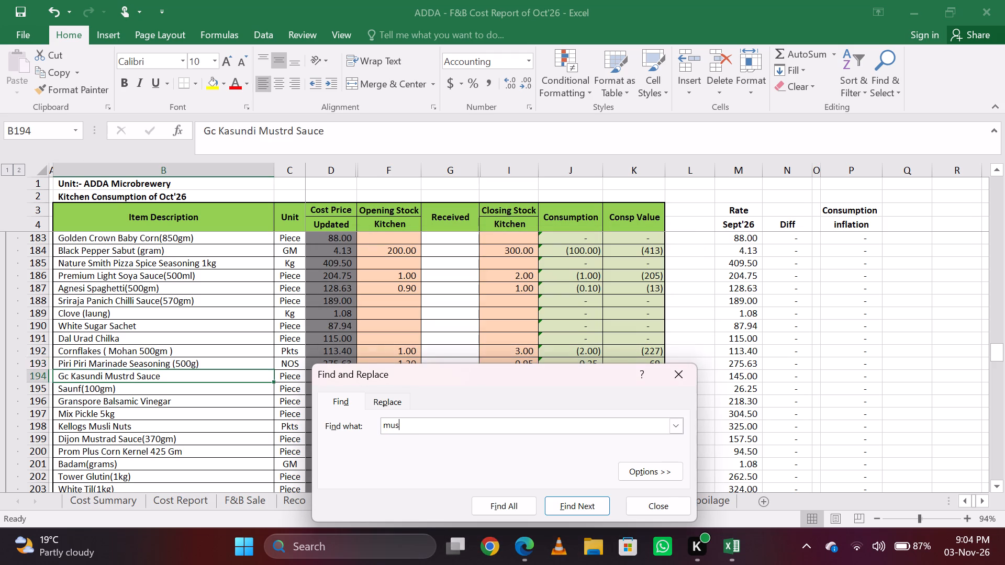
key(Return)
key(Return)
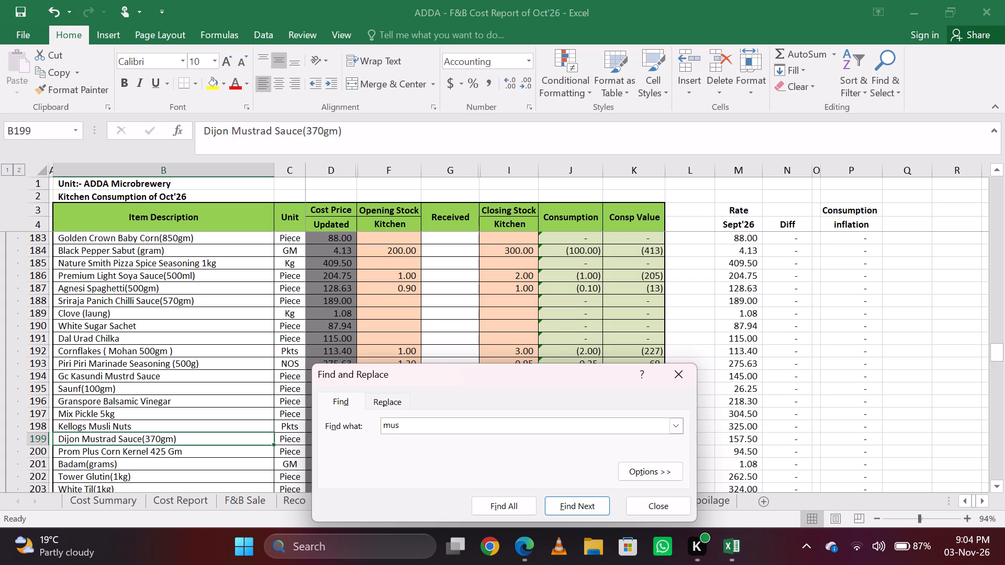
key(Return)
key(Return)
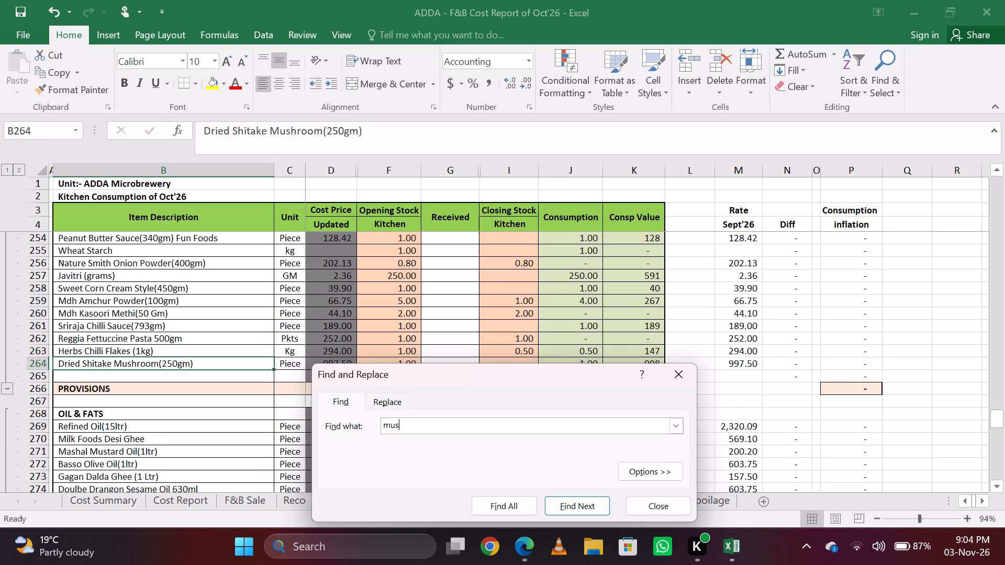
key(Return)
key(Return)
key(Return)
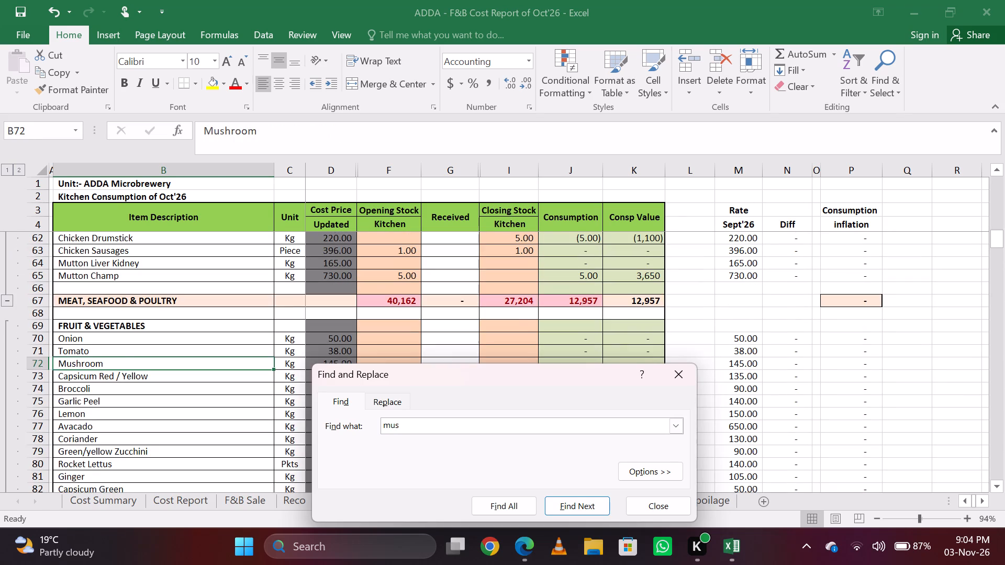
key(Return)
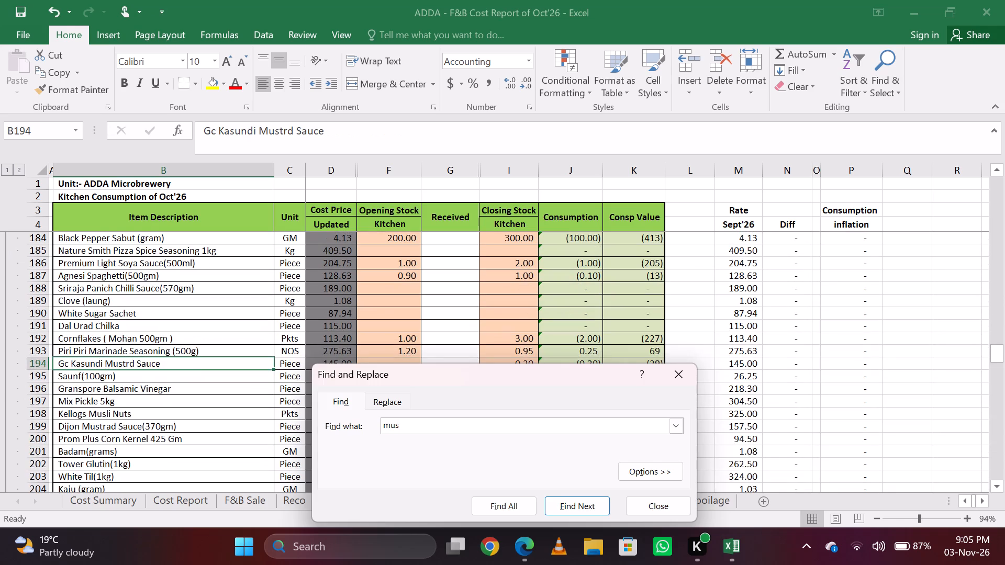
key(Return)
key(Return)
key(Return)
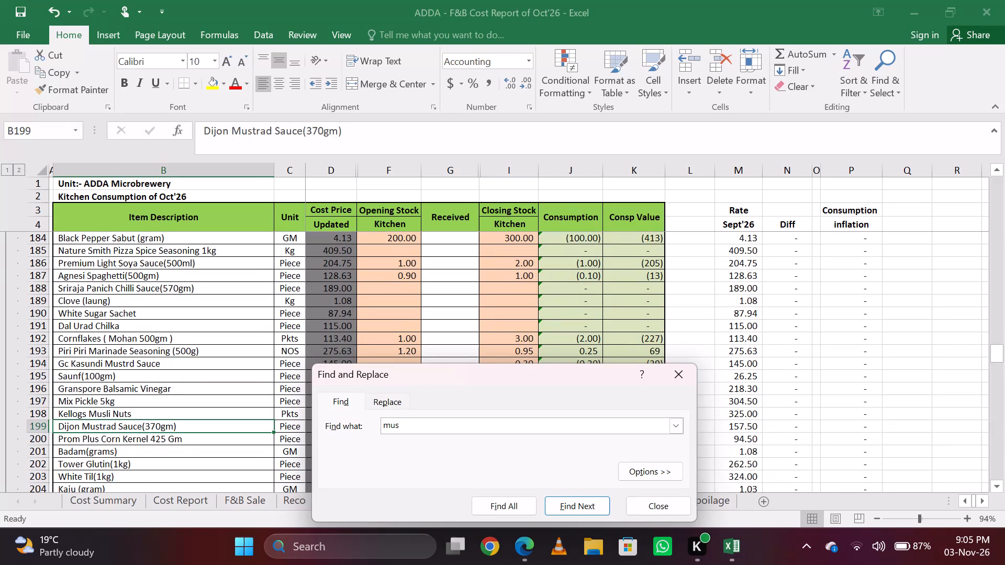
Set the closing stock of Abbies Yellow Mustard(255gm) to 0.5 and save the workbook.
key(Escape)
key(Right)
key(Right)
key(Right)
key(Right)
key(Right)
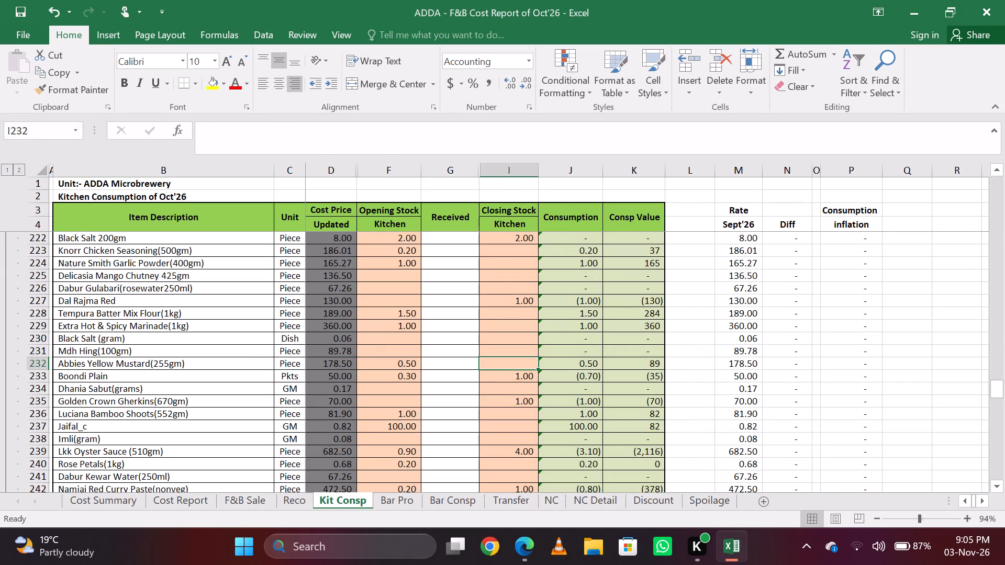
key(Left)
key(Right)
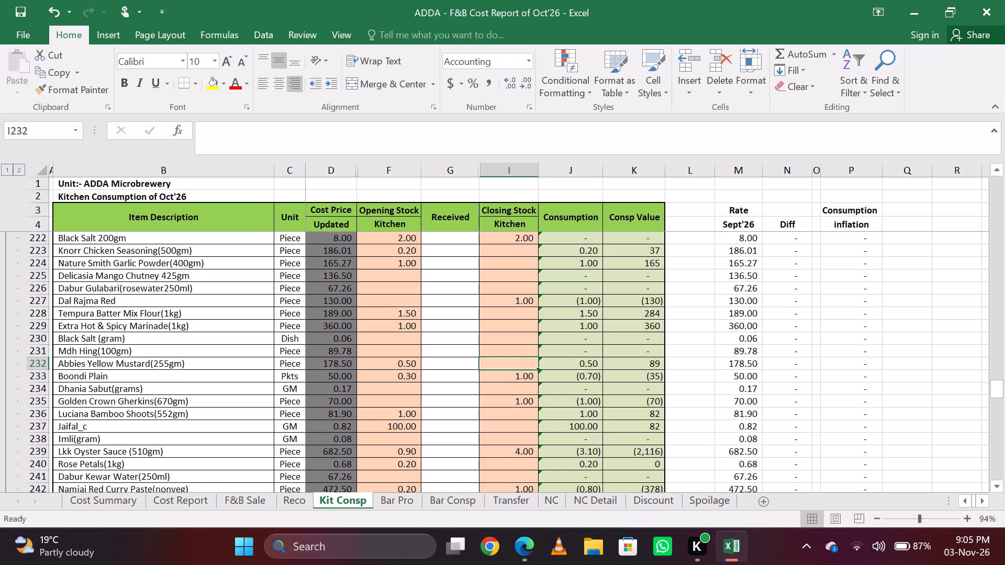
key(Right)
key(Left)
key(period)
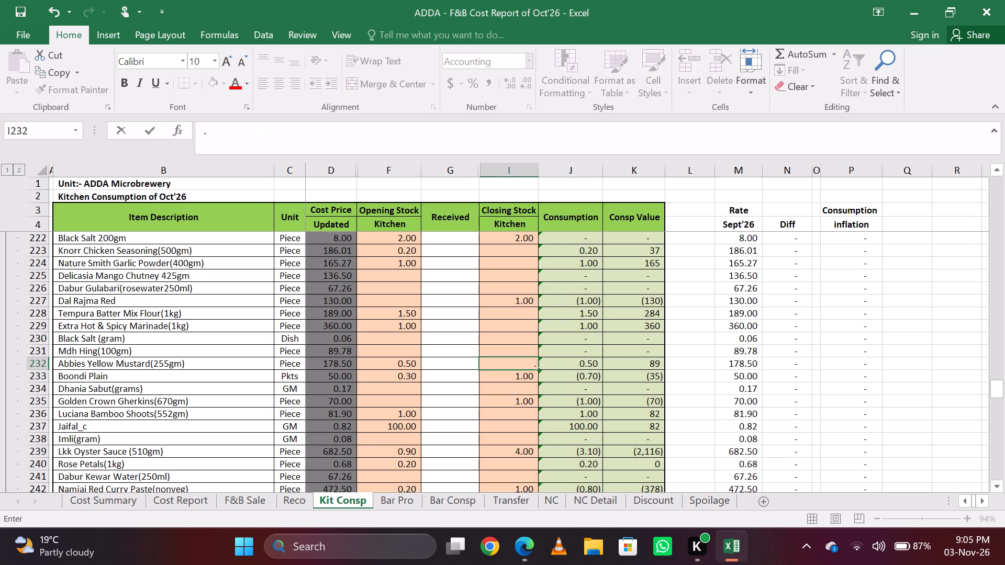
key(5)
key(Return)
key(Up)
key(ctrl+s)
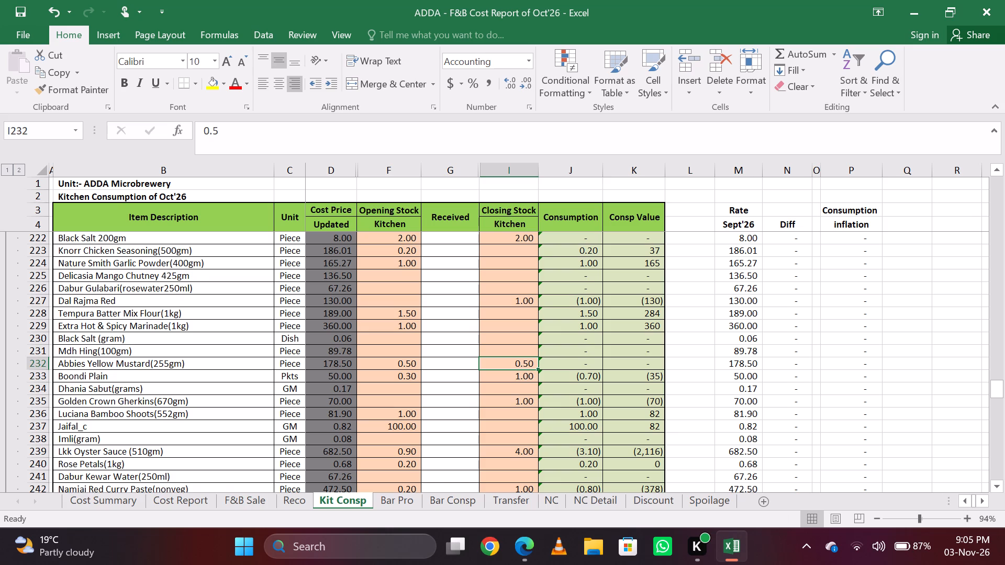
key(Down)
key(Up)
Search the kitchen consumption sheet for "amul" and go repeatedly through the matching items.
key(ctrl+f)
text(amul)
key(Return)
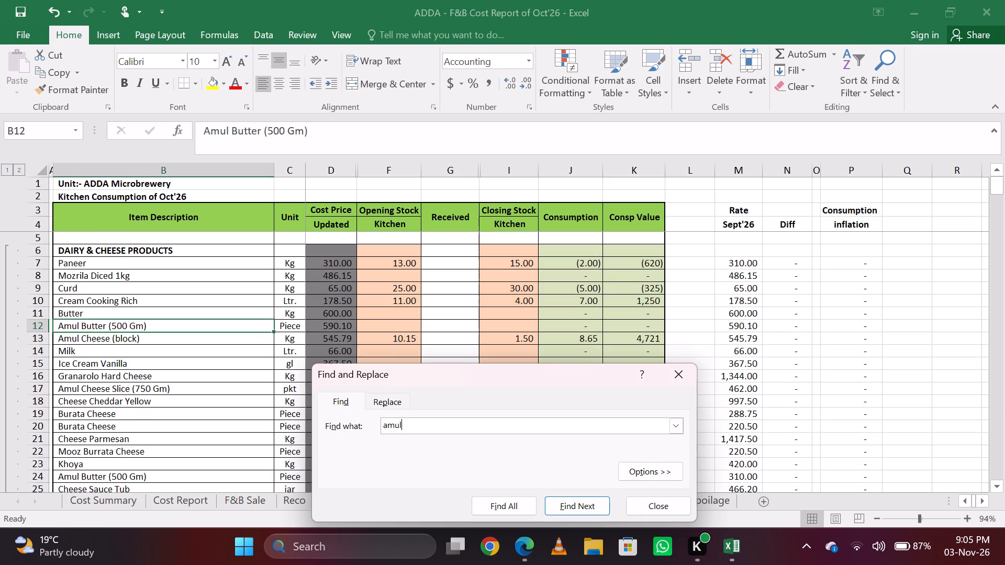
key(Return)
key(Return)
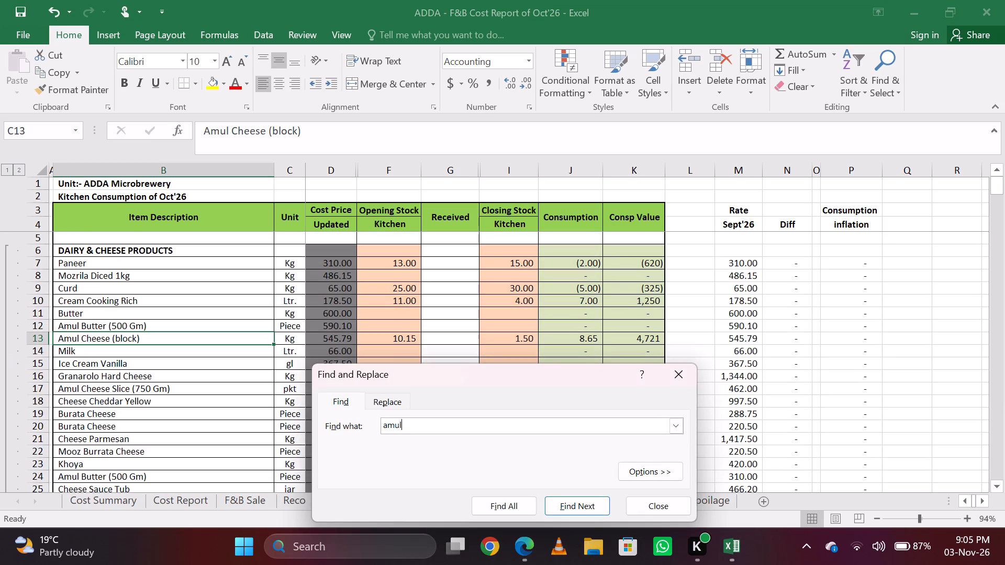
key(Return)
key(Return)
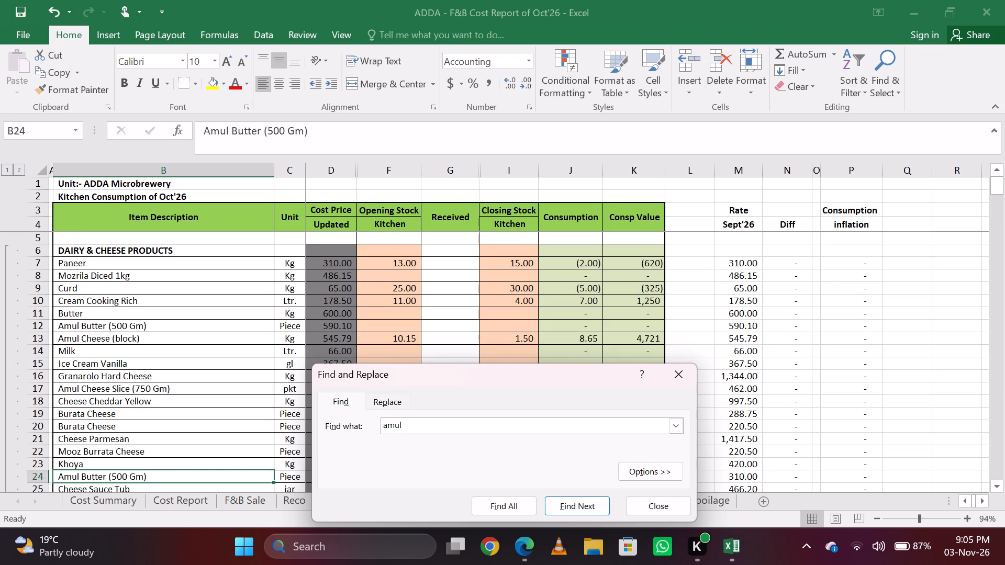
key(Return)
key(Return)
key(Return)
key(Return)
key(Return)
key(Return)
key(Return)
key(Return)
key(Return)
key(Return)
key(Return)
key(Return)
key(Return)
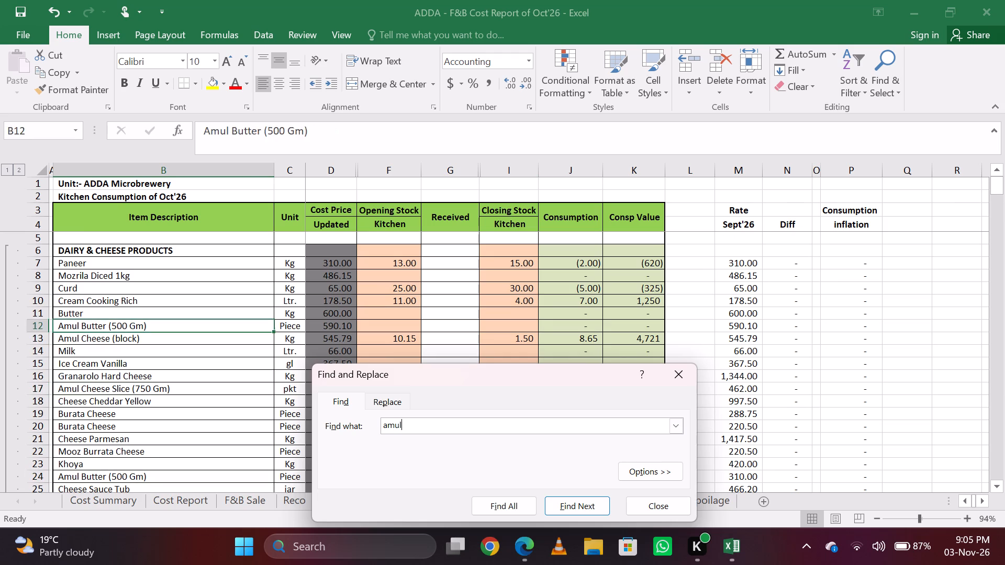
key(Return)
key(Return)
key(Return)
key(Return)
key(Return)
key(Return)
key(Return)
key(Return)
key(Return)
key(Return)
key(Return)
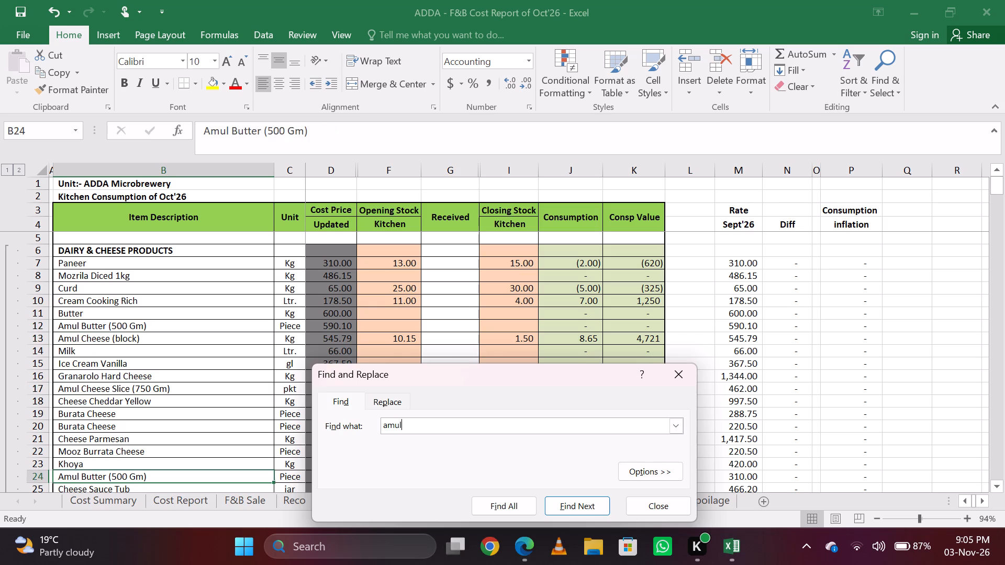
key(Return)
key(Return)
key(Return)
key(Return)
key(Return)
key(Return)
key(Return)
key(Return)
key(Escape)
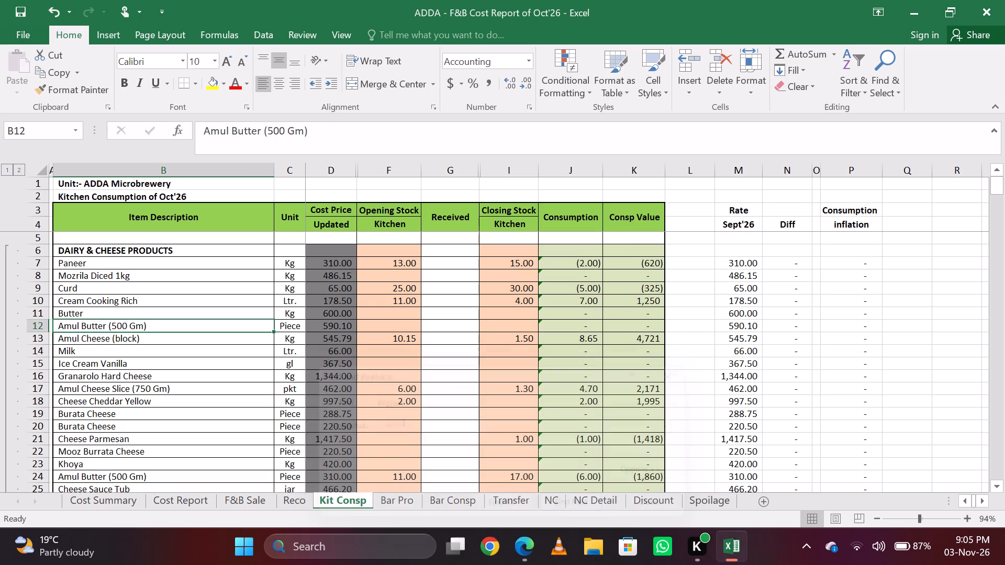
Insert a blank row below Dlecta Cheese at the end of the Dairy & Cheese Products section.
key(Down)
key(Down)
key(Down)
key(Down)
key(Down)
key(Down)
key(Down)
key(Down)
key(Down)
key(Down)
key(Down)
key(Down)
key(Down)
key(Down)
key(Down)
key(Down)
key(Down)
key(Down)
key(Down)
key(Down)
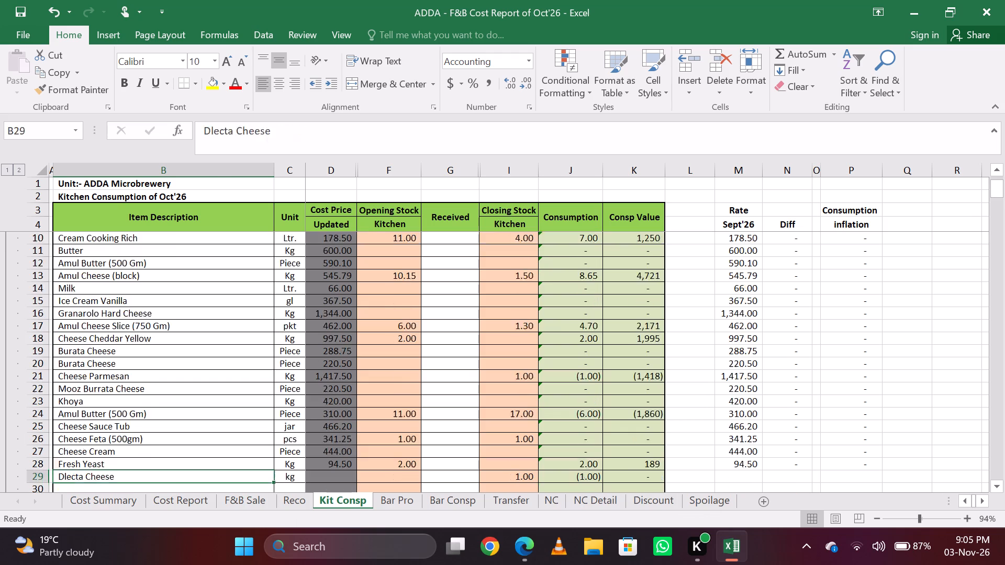
key(Up)
key(Up)
key(Up)
key(shift+space)
key(ctrl+shift+equal)
key(Down)
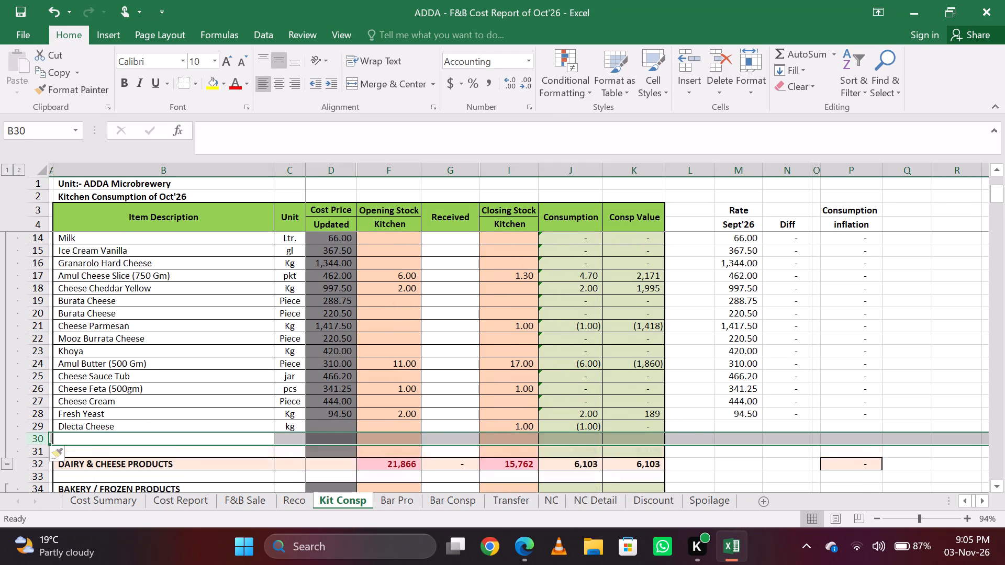
Enter Amul Fresh Cream with the unit pkt in the blank row below Dlecta Cheese.
key(Up)
text(Amul Fresh Cread)
key(space)
key(Tab)
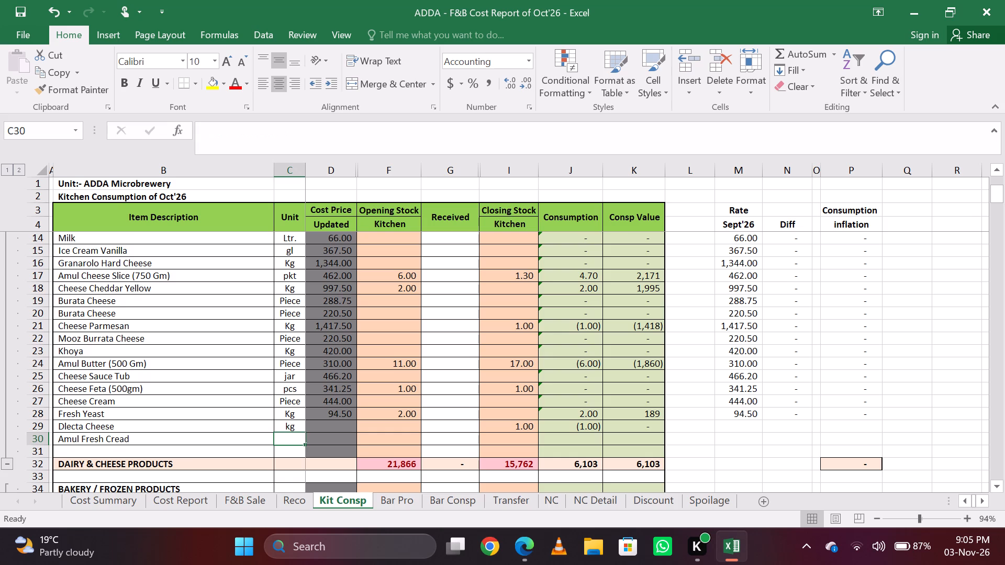
key(Left)
click(379, 128)
key(BackSpace)
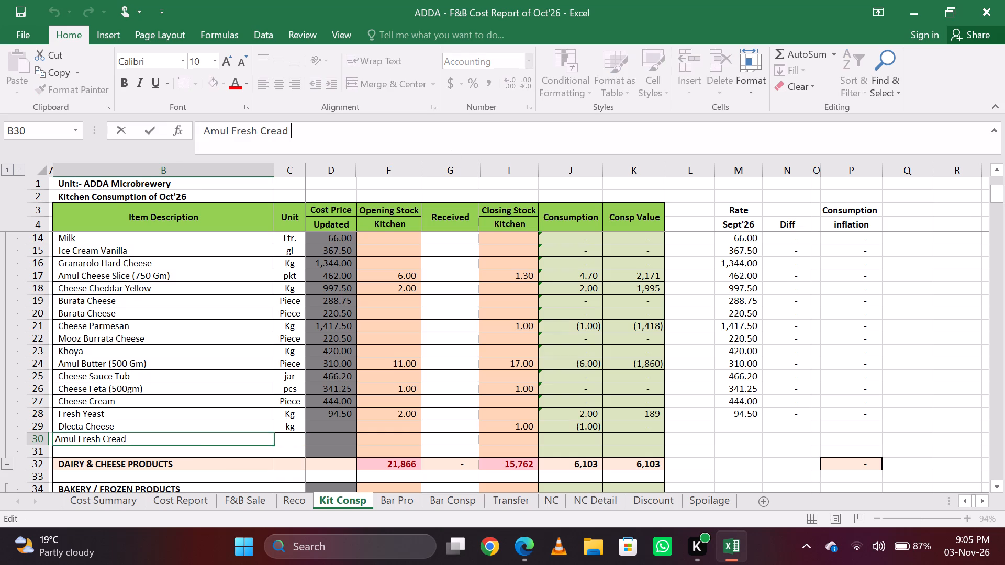
key(BackSpace)
key(m)
key(Return)
key(Up)
key(Right)
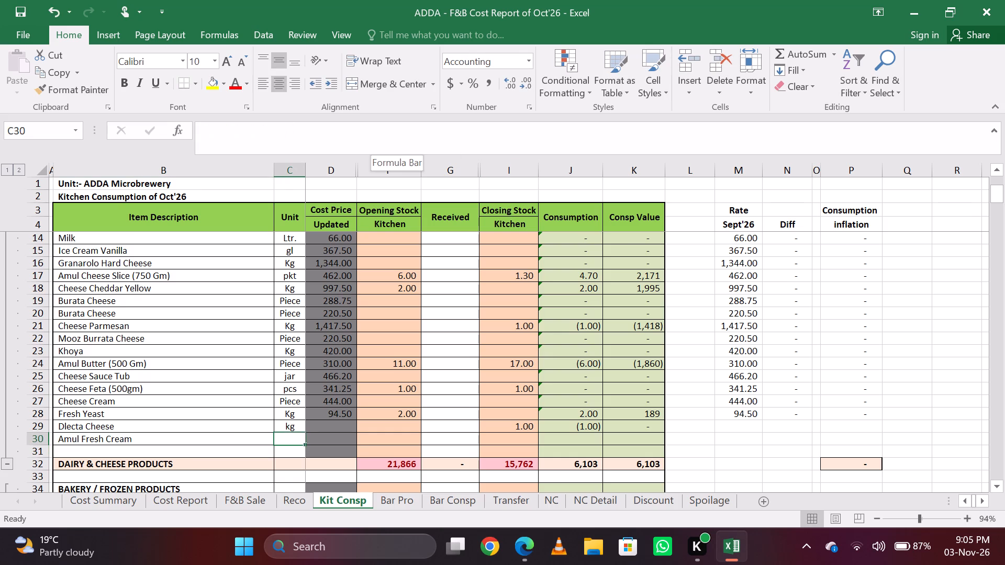
text(pkt)
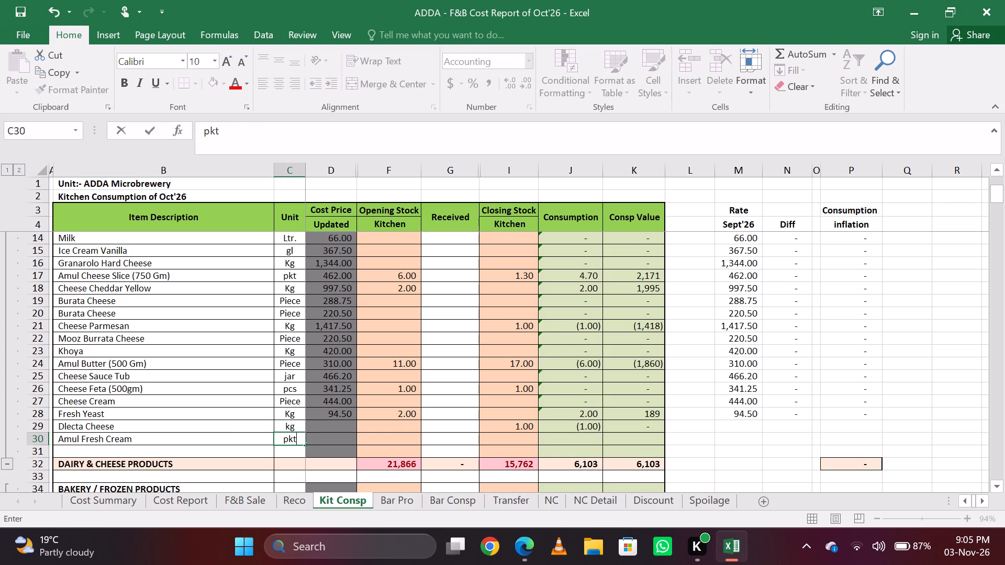
key(Tab)
Set the kitchen closing stock of Amul Fresh Cream to 3.
key(Up)
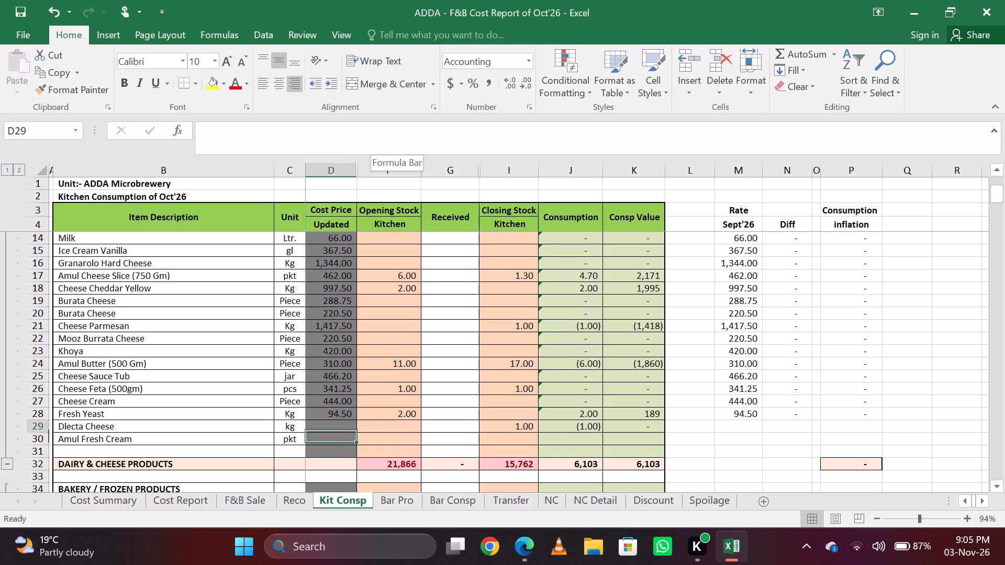
key(Right)
key(Down)
key(Left)
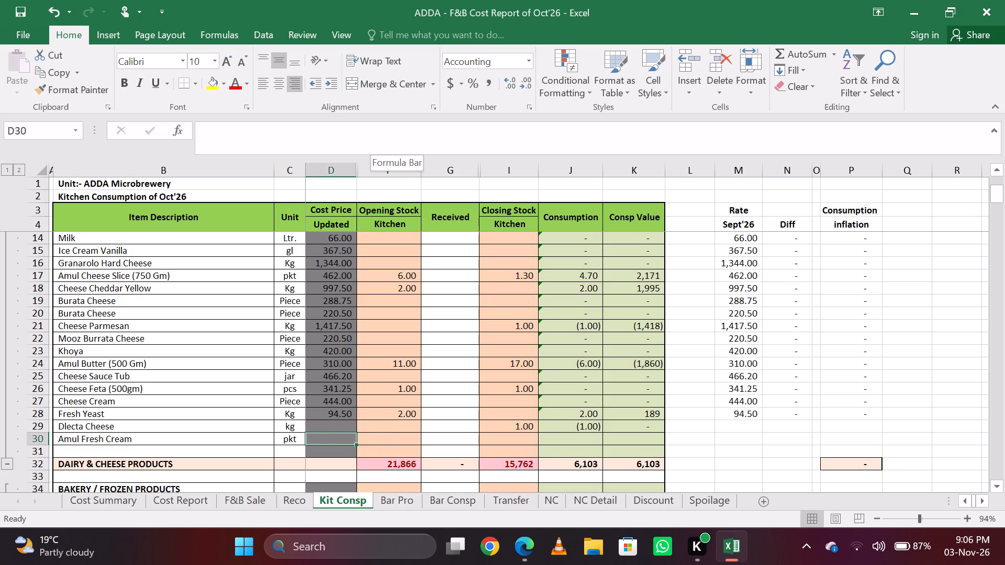
key(Right)
key(Right)
key(Right)
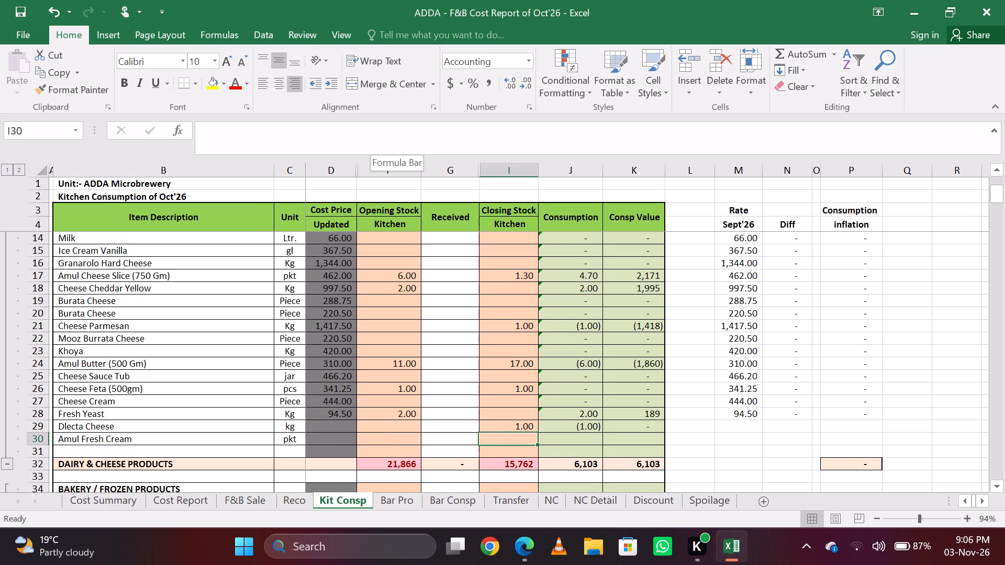
key(3)
key(Right)
key(Left)
Fill the Consumption and Consp Value formulas down from the Dlecta Cheese row into the Amul Fresh Cream row.
key(Right)
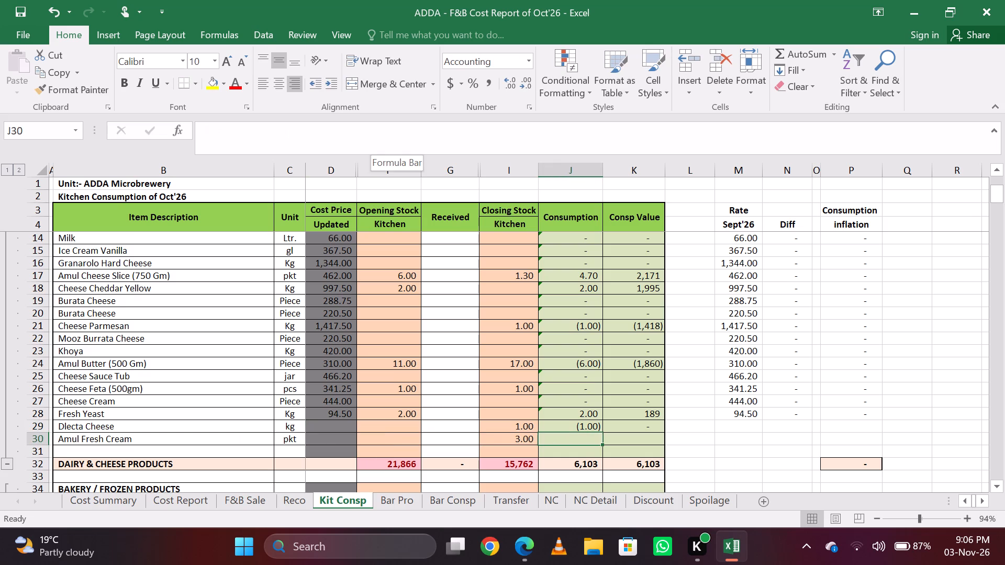
key(ctrl+d)
key(Right)
key(ctrl+d)
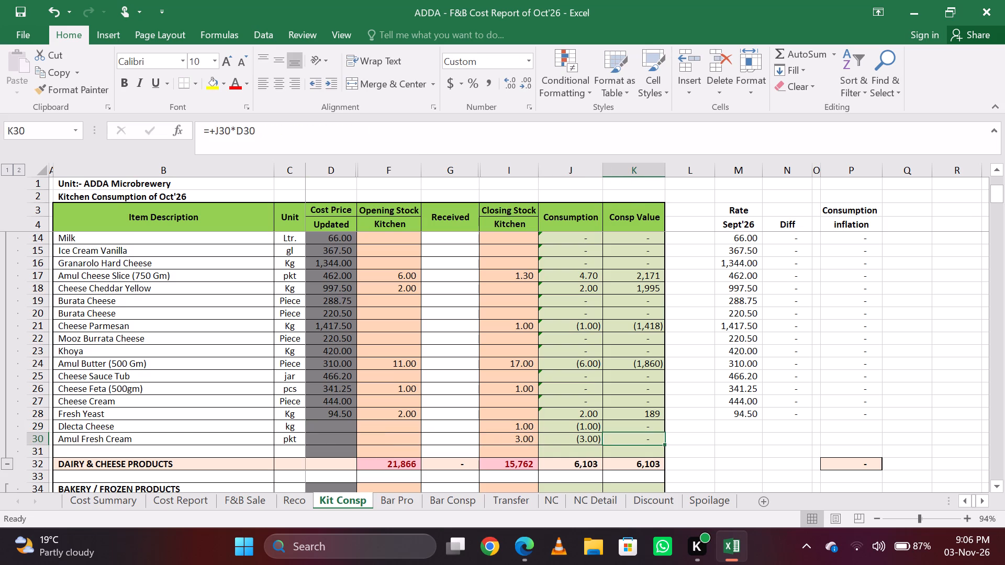
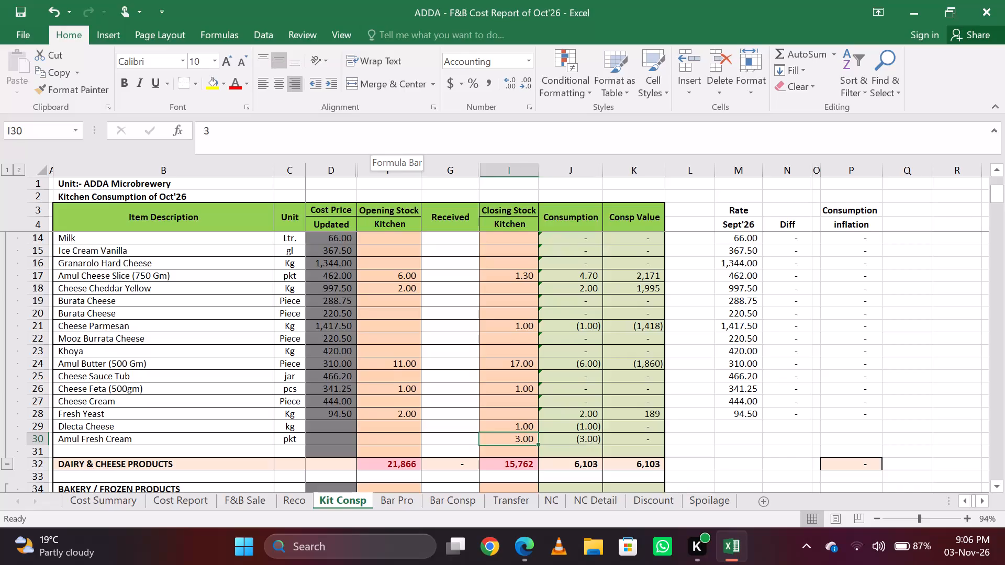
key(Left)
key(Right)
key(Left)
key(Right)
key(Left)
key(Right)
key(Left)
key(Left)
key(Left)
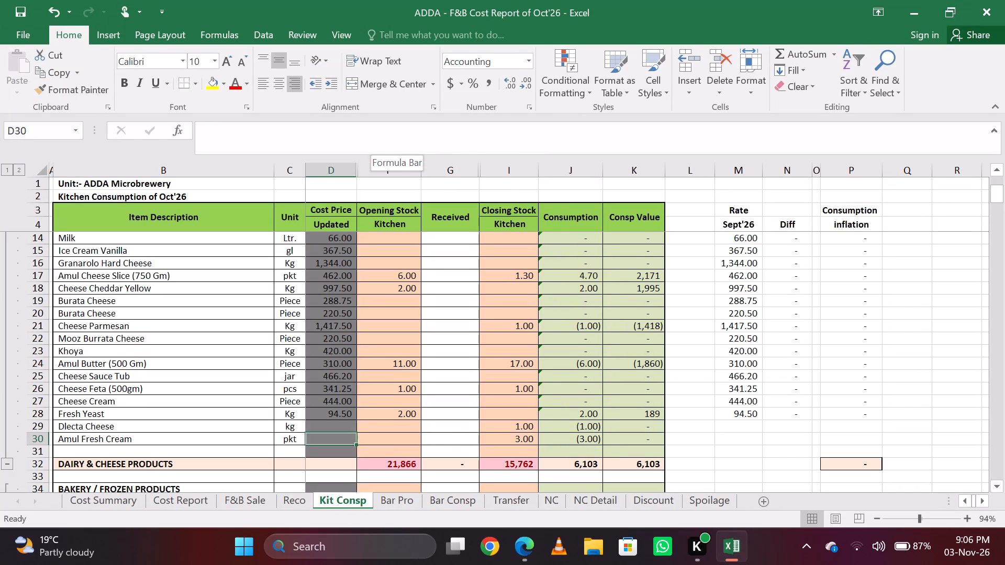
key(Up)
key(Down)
Search the sheet for "chick" and set the kitchen closing stock of Knorr Chicken Seasoning(500gm) to 2.
key(ctrl+f)
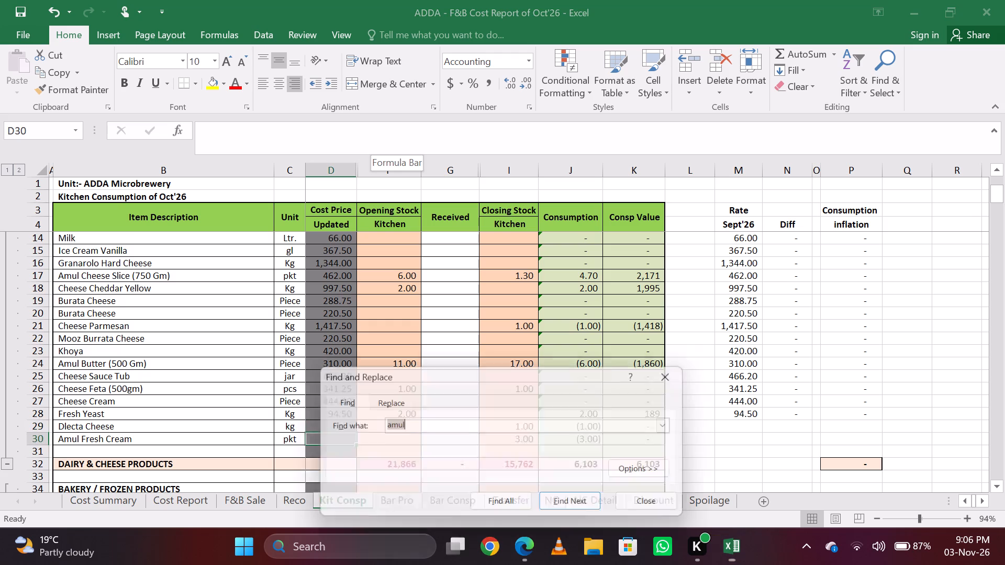
key(Escape)
key(ctrl+f)
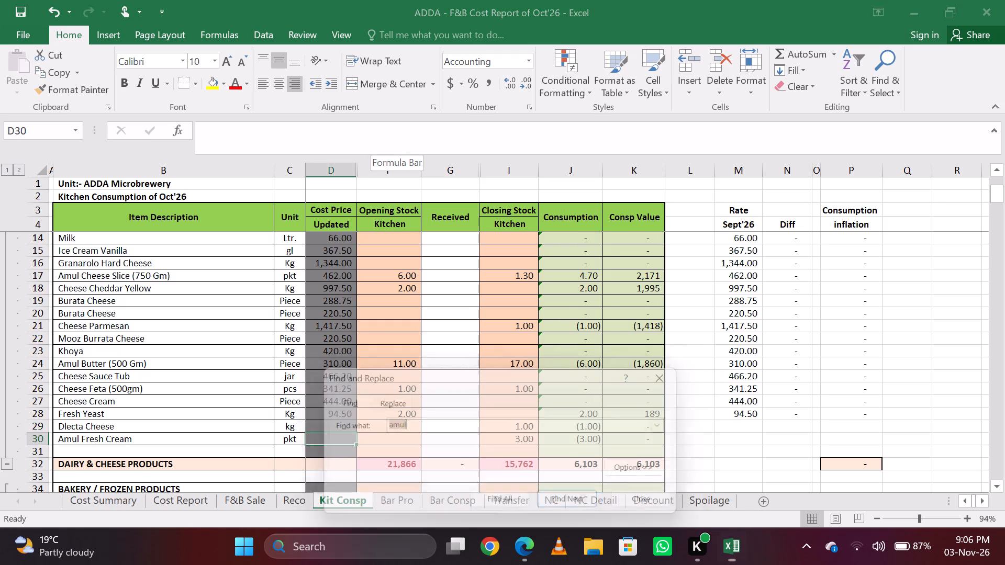
text(chick)
key(Return)
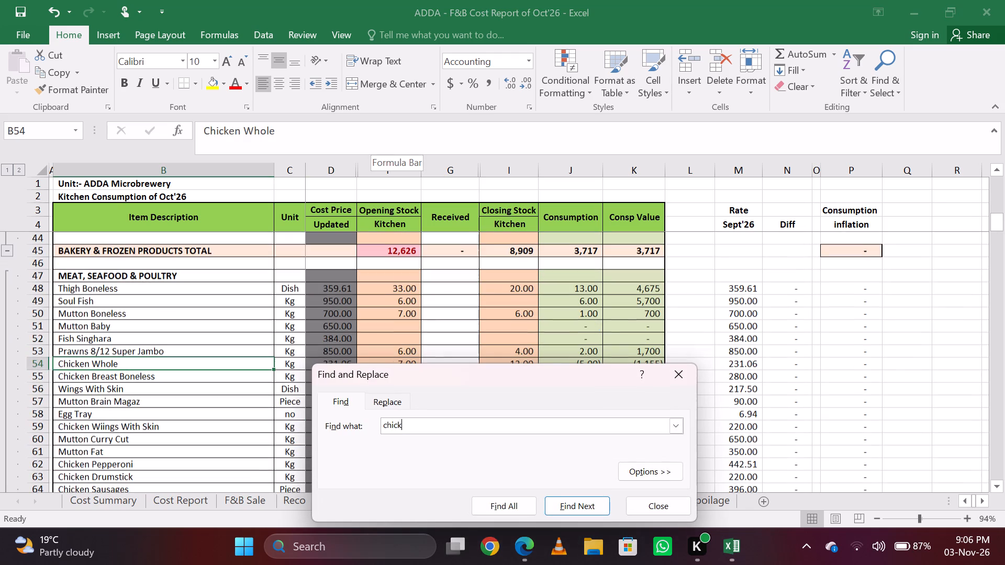
key(Return)
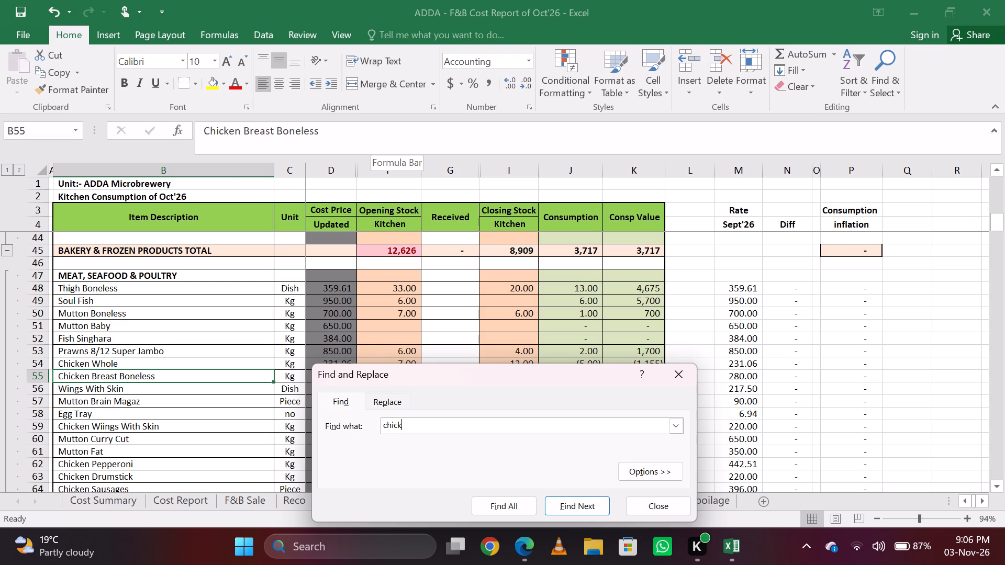
key(Return)
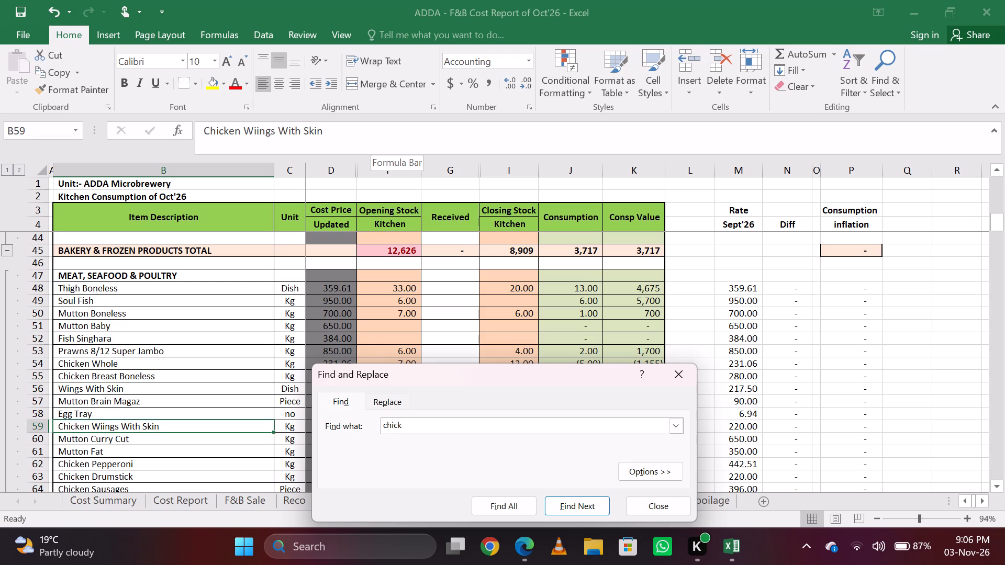
key(Return)
key(Return)
key(Return)
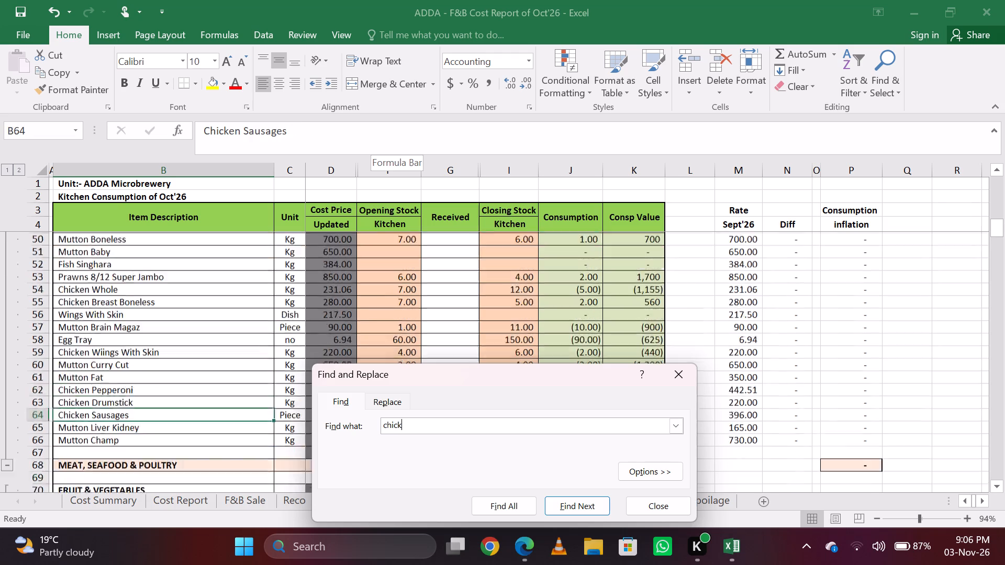
key(Return)
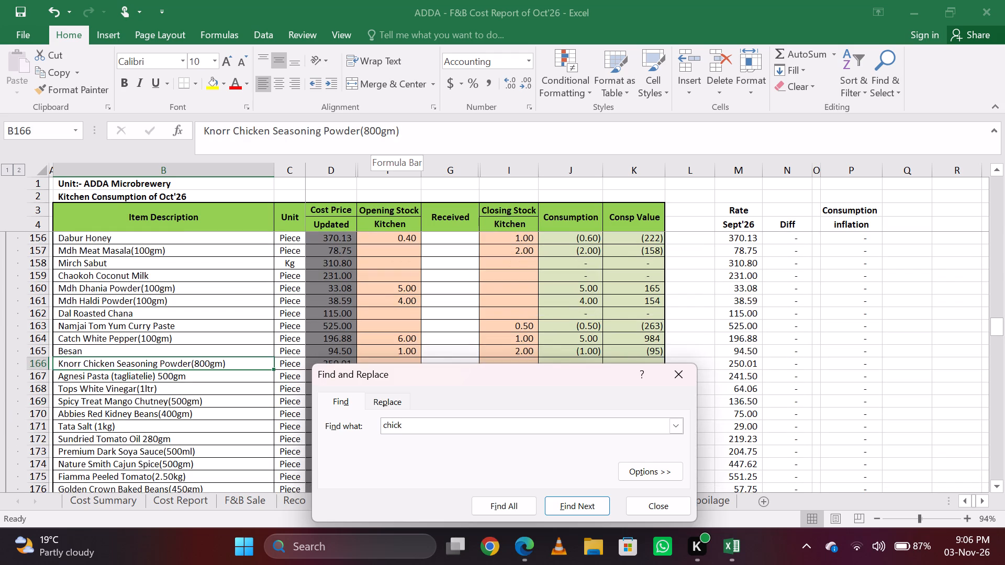
key(Return)
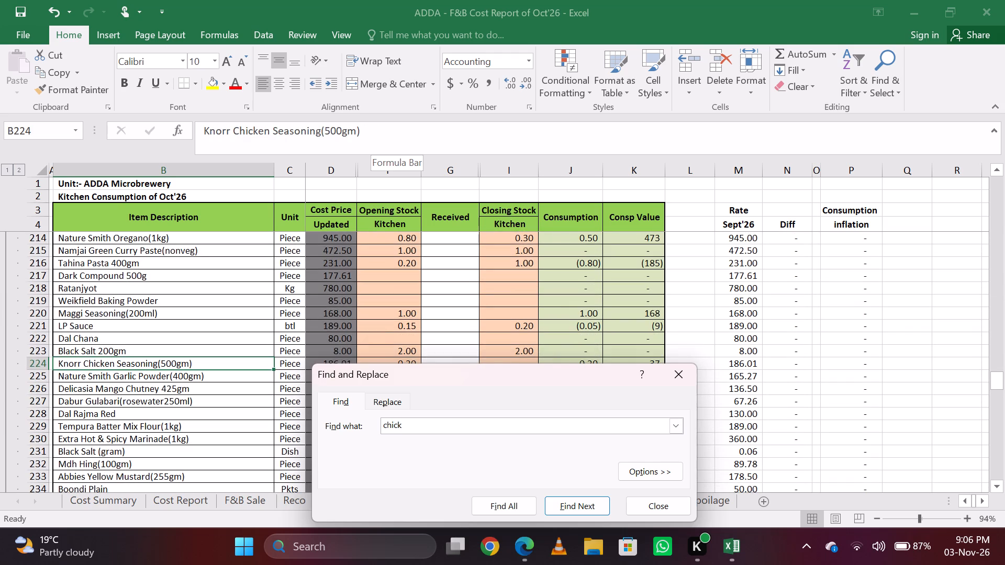
key(Escape)
key(Right)
key(Right)
key(Right)
key(Right)
key(Right)
key(Right)
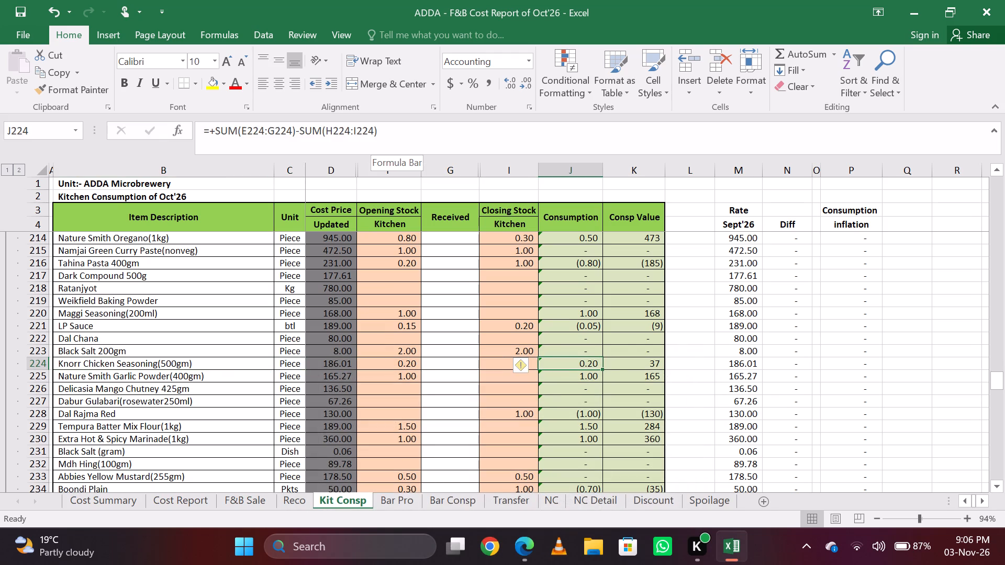
key(Left)
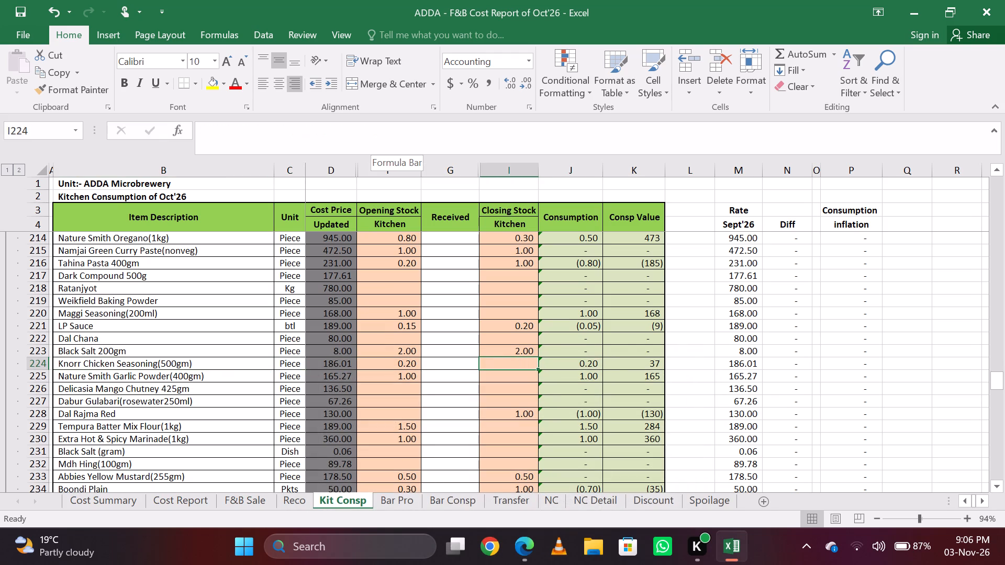
key(2)
key(Down)
key(Up)
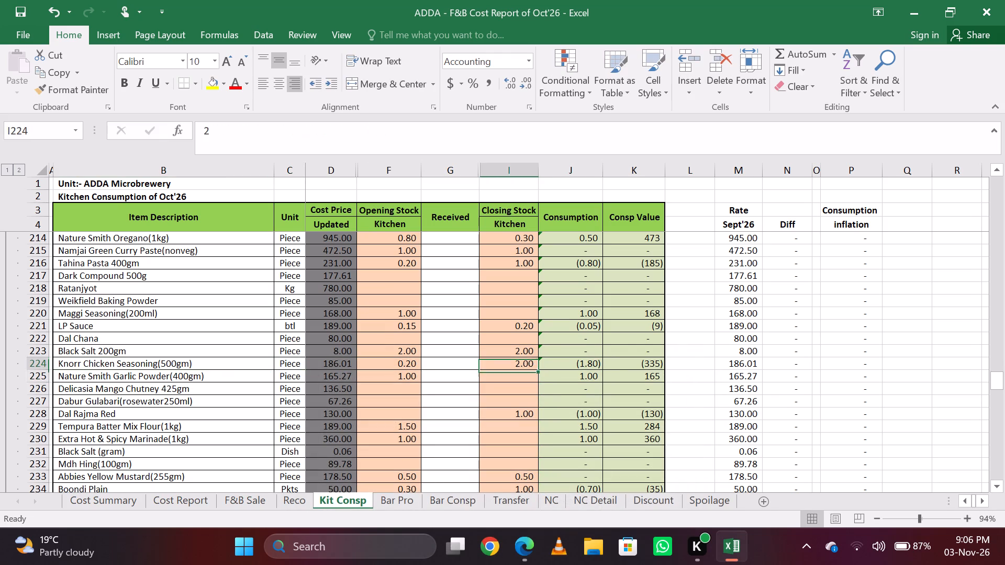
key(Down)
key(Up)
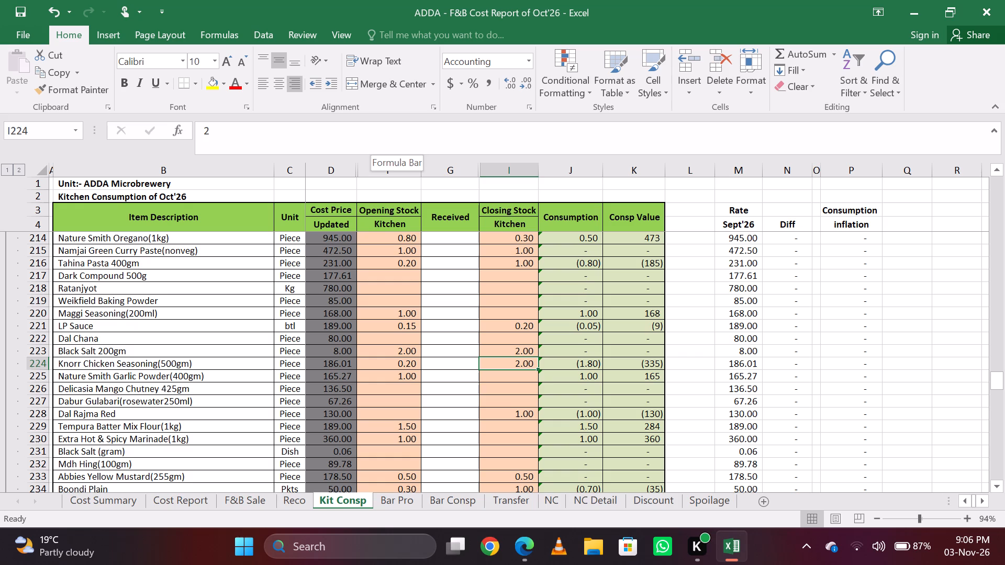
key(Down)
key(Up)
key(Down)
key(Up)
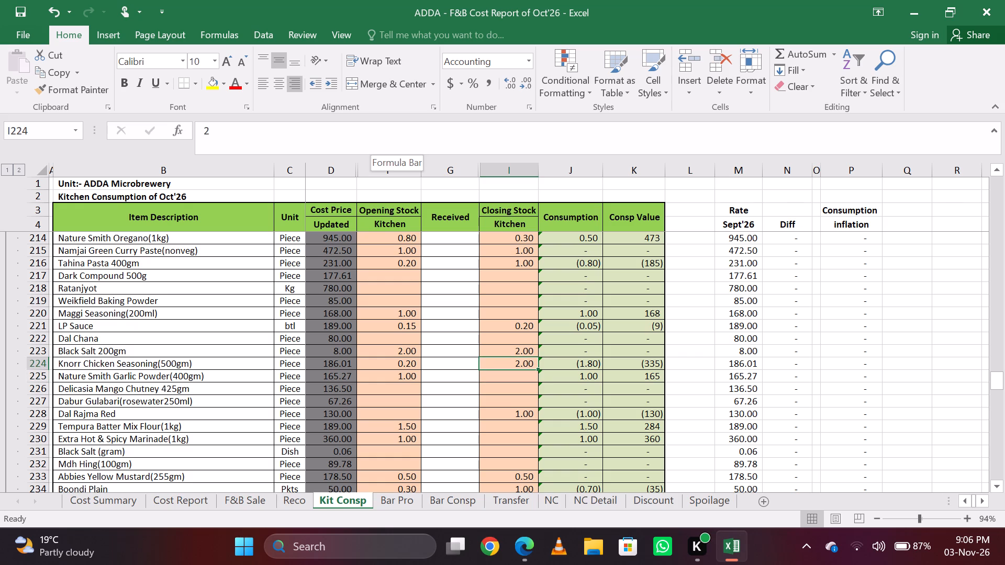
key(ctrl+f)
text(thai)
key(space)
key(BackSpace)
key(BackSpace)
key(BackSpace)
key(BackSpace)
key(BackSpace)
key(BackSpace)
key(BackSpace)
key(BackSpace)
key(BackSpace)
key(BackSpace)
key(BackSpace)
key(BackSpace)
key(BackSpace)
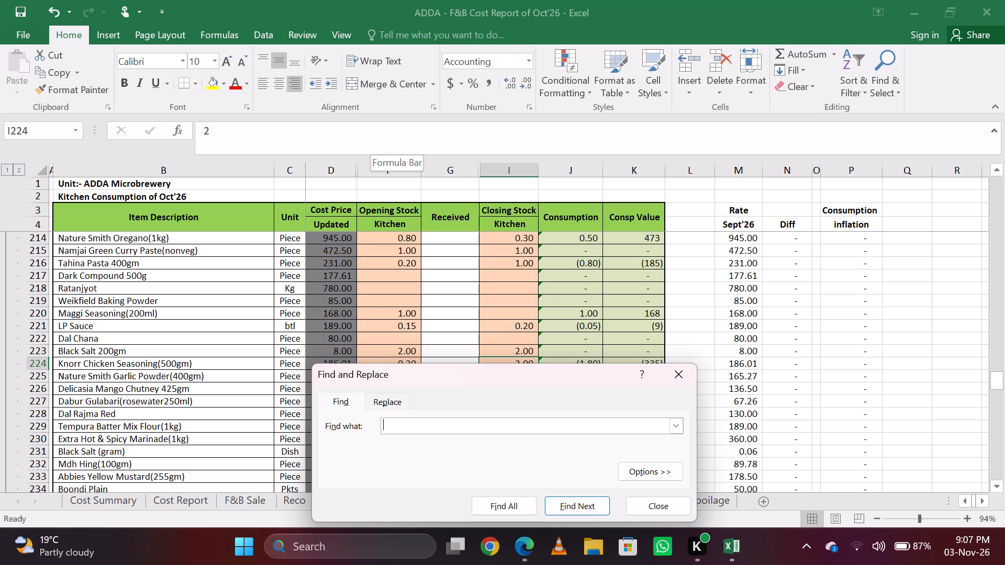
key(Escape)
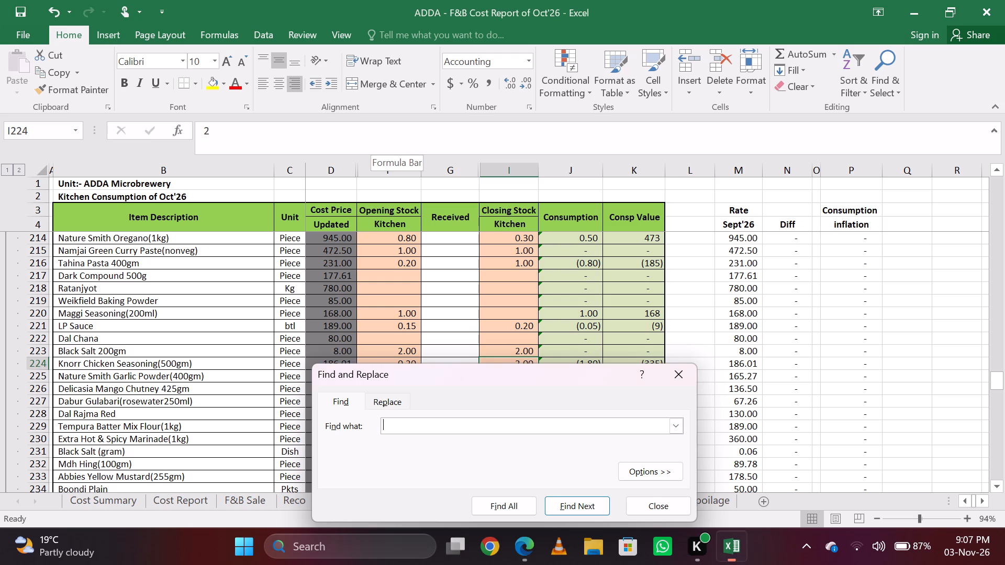
Look through the Oil & Fats, Semifinished and Coal & Gas sections, ending on the blank row below Glouti Kabab.
key(Down)
key(Page_Down)
key(Page_Down)
key(Left)
key(Left)
key(Left)
key(Left)
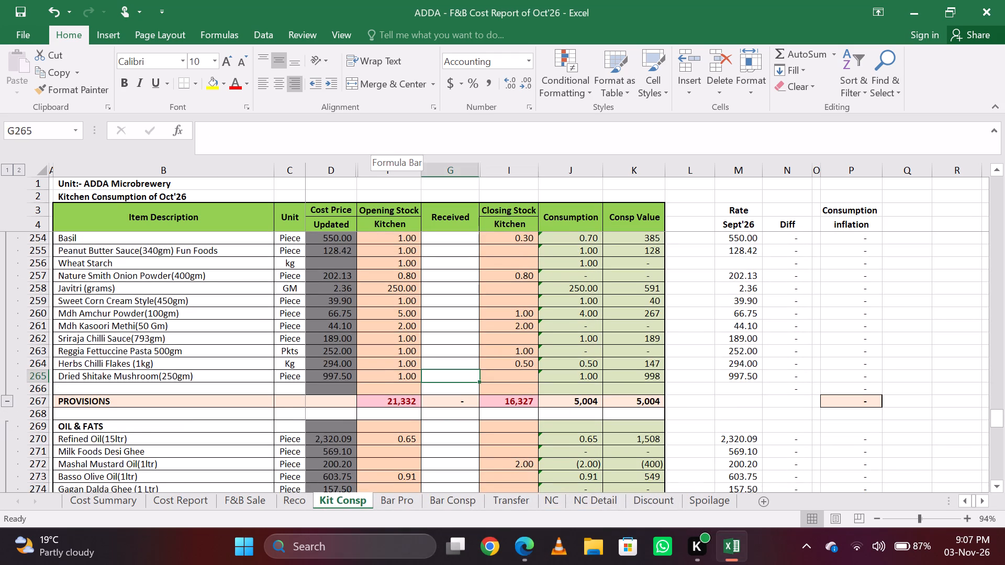
key(Down)
key(Down)
key(Down)
key(Down)
key(Down)
key(Down)
key(Down)
key(Down)
key(Down)
key(Down)
key(Down)
key(Down)
key(Down)
key(Down)
key(Down)
key(Down)
key(Down)
key(Down)
key(Down)
key(Down)
key(Down)
key(Down)
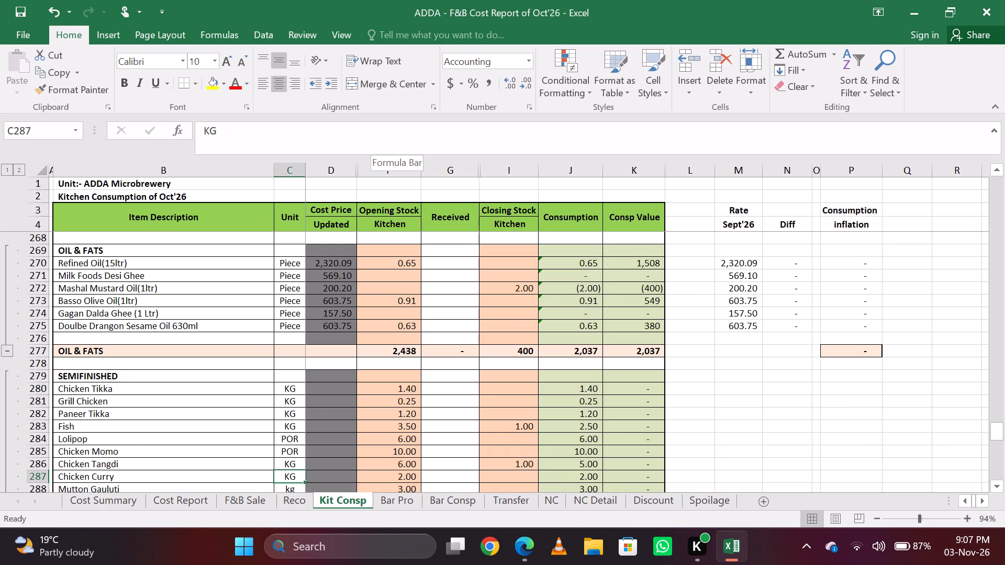
key(Down)
key(Down)
key(Down)
key(Down)
key(Down)
key(Down)
key(Down)
key(Down)
key(Down)
key(Down)
key(Down)
key(Down)
key(Down)
key(Down)
key(Left)
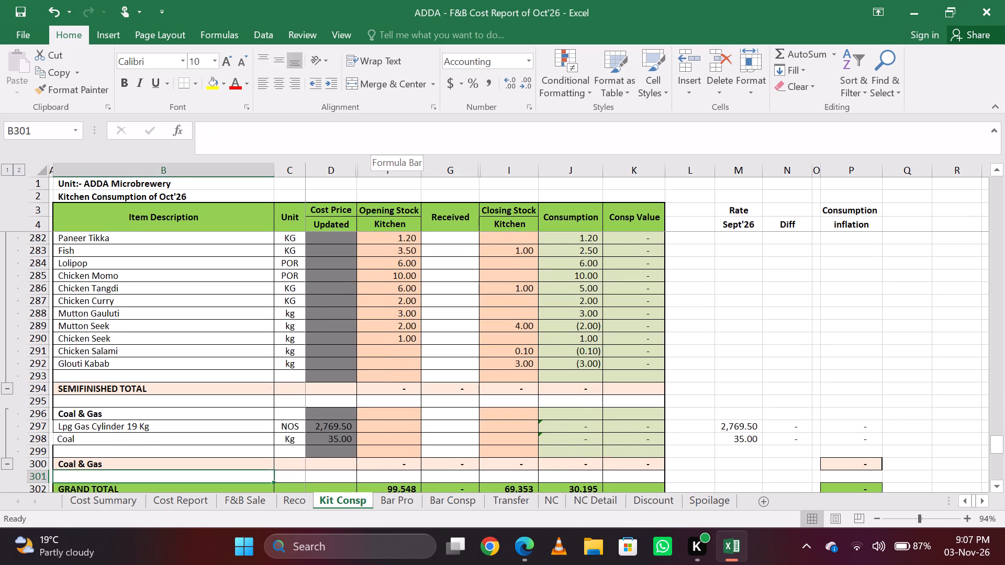
key(Up)
key(Up)
key(Up)
key(Up)
key(Up)
key(Up)
key(Up)
key(Up)
key(Up)
key(Up)
key(Up)
key(Left)
key(Up)
key(Right)
key(Up)
key(Up)
key(Up)
key(Up)
key(Up)
key(Up)
key(Up)
key(Up)
key(Up)
key(Up)
key(Up)
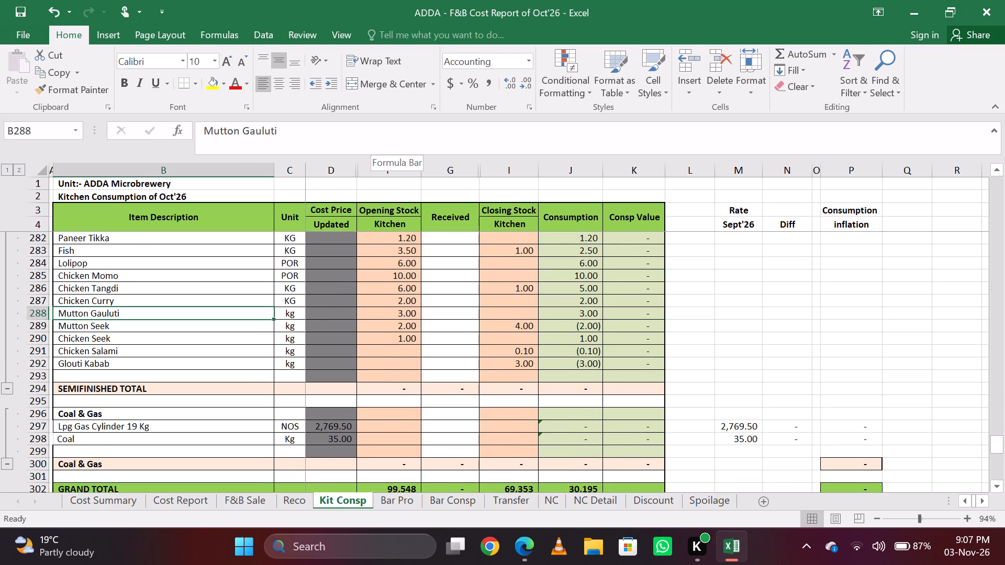
key(Down)
key(Down)
key(Down)
key(Down)
key(Down)
key(Down)
key(Down)
key(Down)
key(Down)
key(Down)
key(Down)
key(Down)
key(Down)
key(Up)
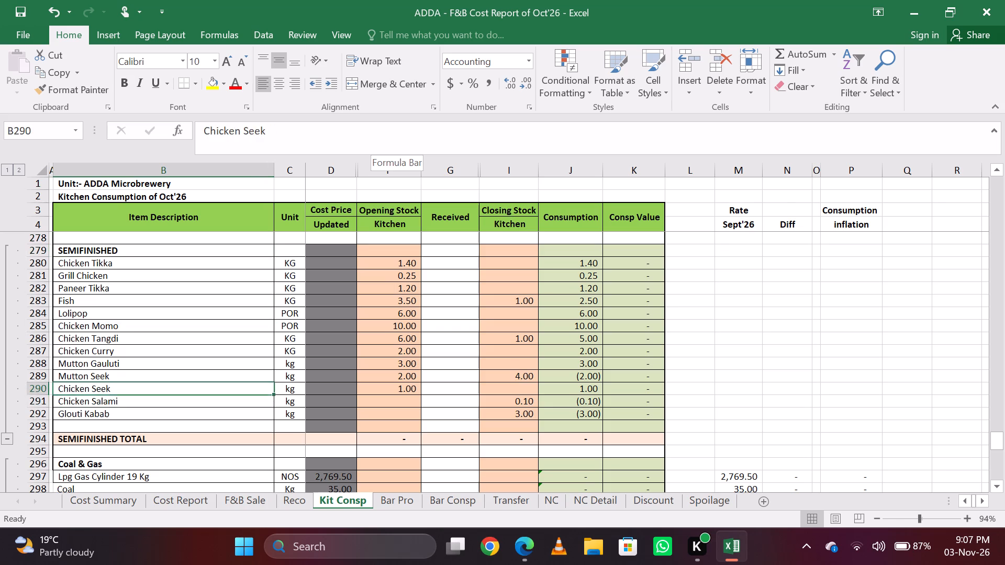
key(Down)
key(Down)
key(Up)
key(Down)
key(Down)
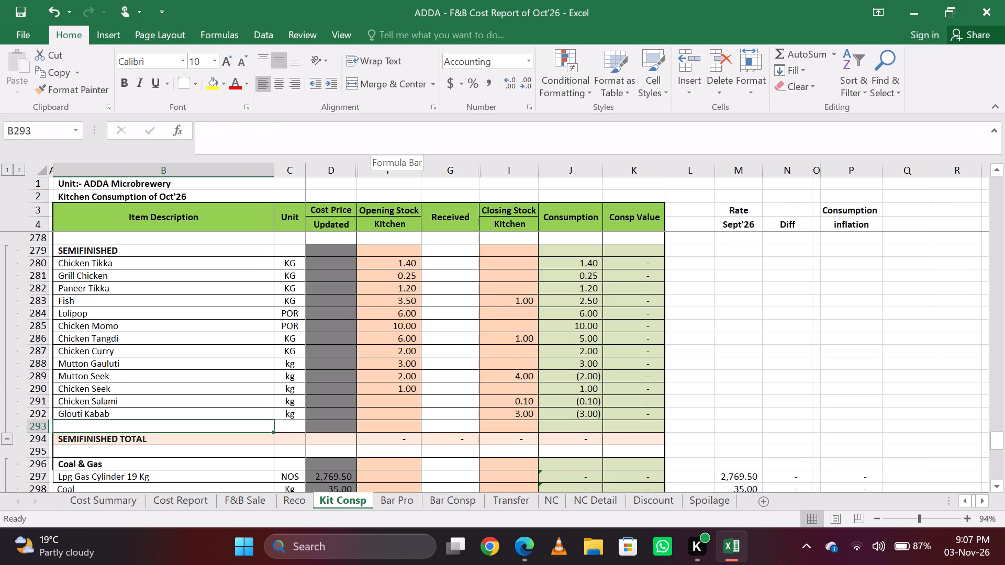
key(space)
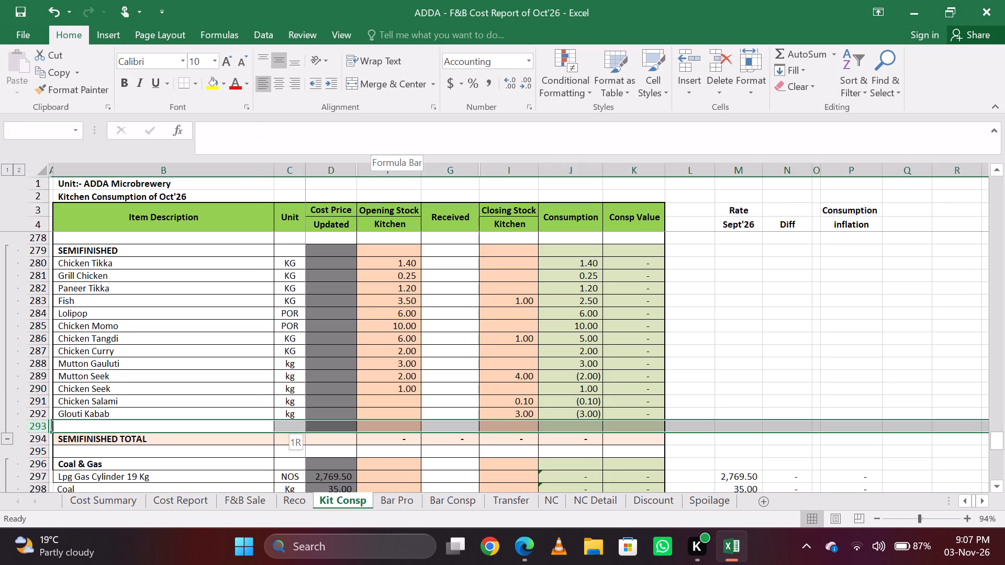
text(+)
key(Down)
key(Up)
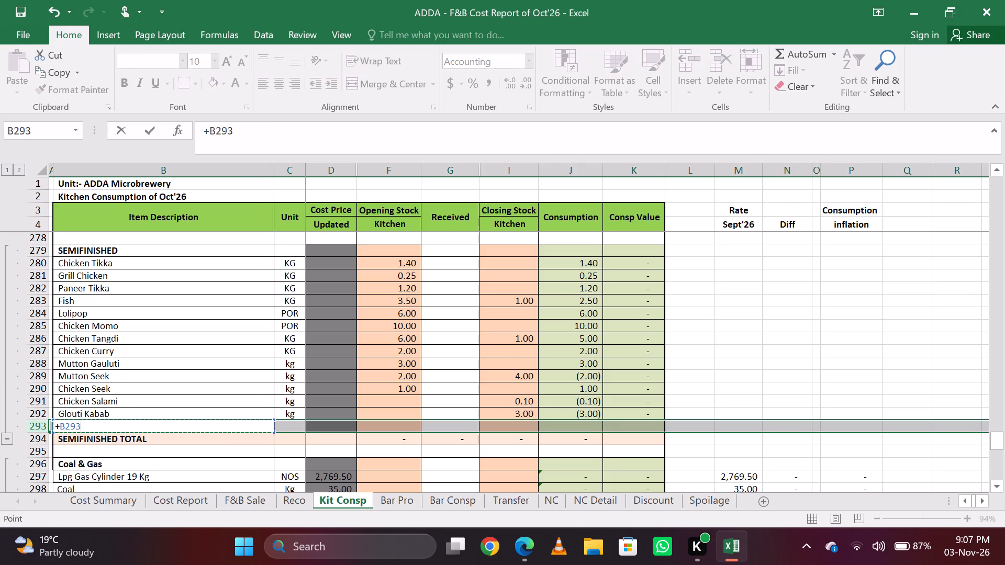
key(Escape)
Insert a blank row below Glouti Kabab at the end of the Semifinished section.
key(Down)
key(Up)
key(shift+space)
key(ctrl+shift+equal)
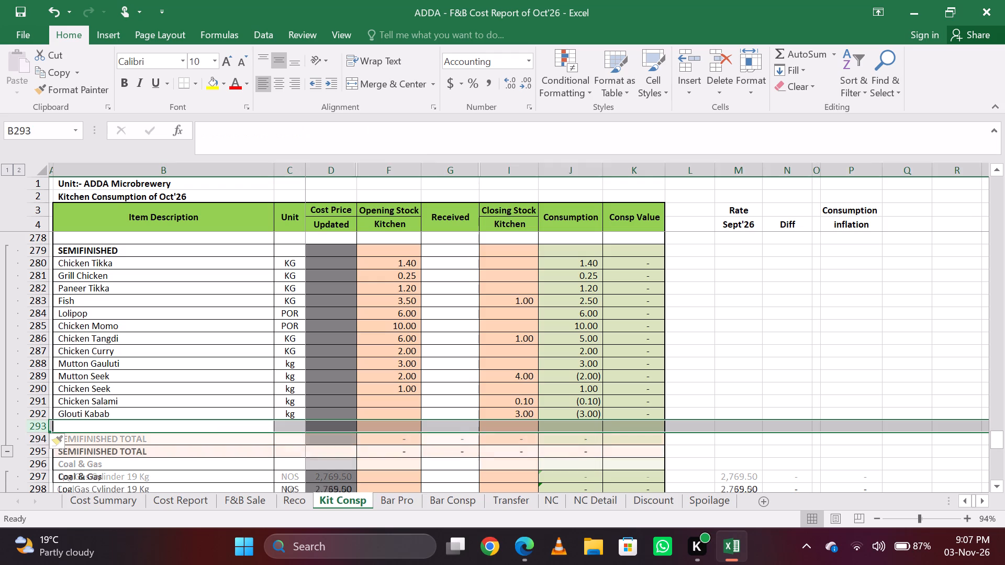
Enter Thai Chilli Paste with the unit kg in the blank row below Glouti Kabab.
key(Down)
key(Up)
text(Thai Chilli Paste)
key(Tab)
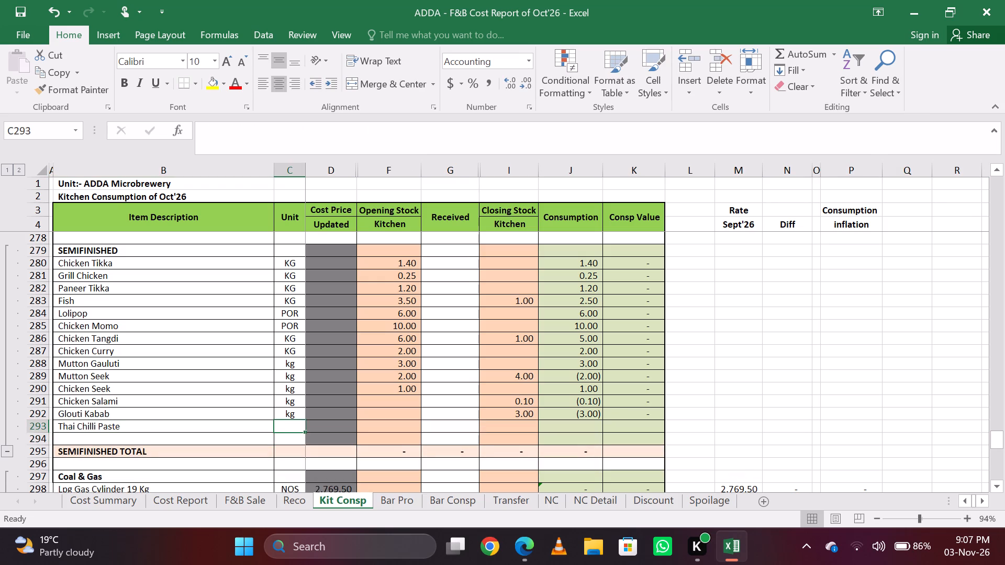
text(kg)
key(Tab)
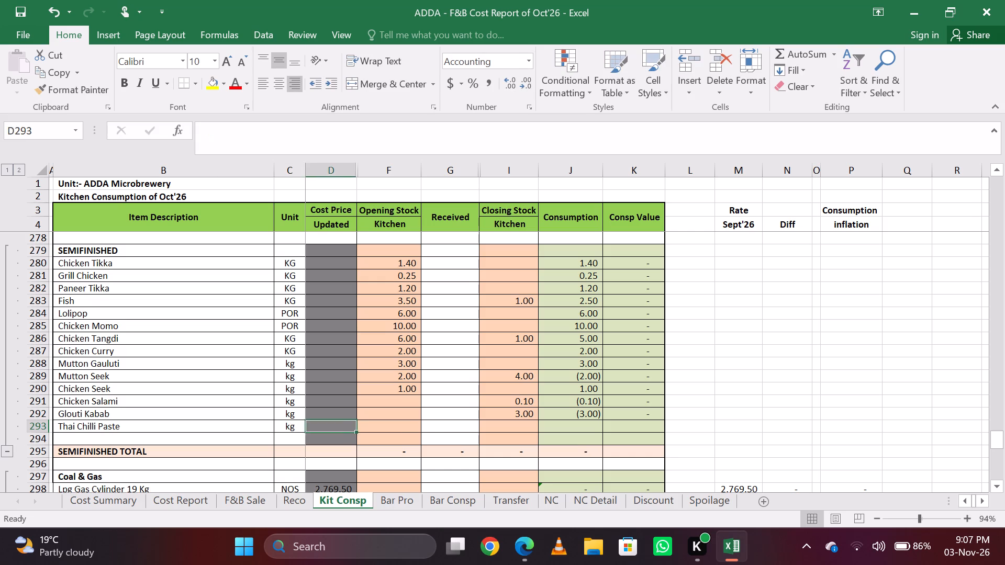
Set the kitchen closing stock of Thai Chilli Paste to 1 and save the workbook.
key(Tab)
key(Tab)
key(Tab)
key(1)
key(Right)
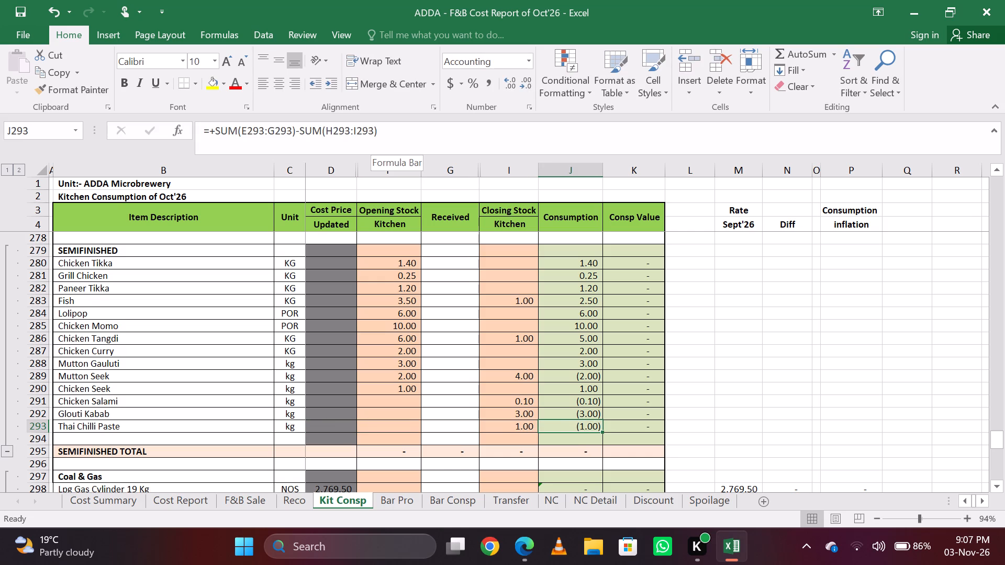
key(Right)
key(Left)
key(ctrl+s)
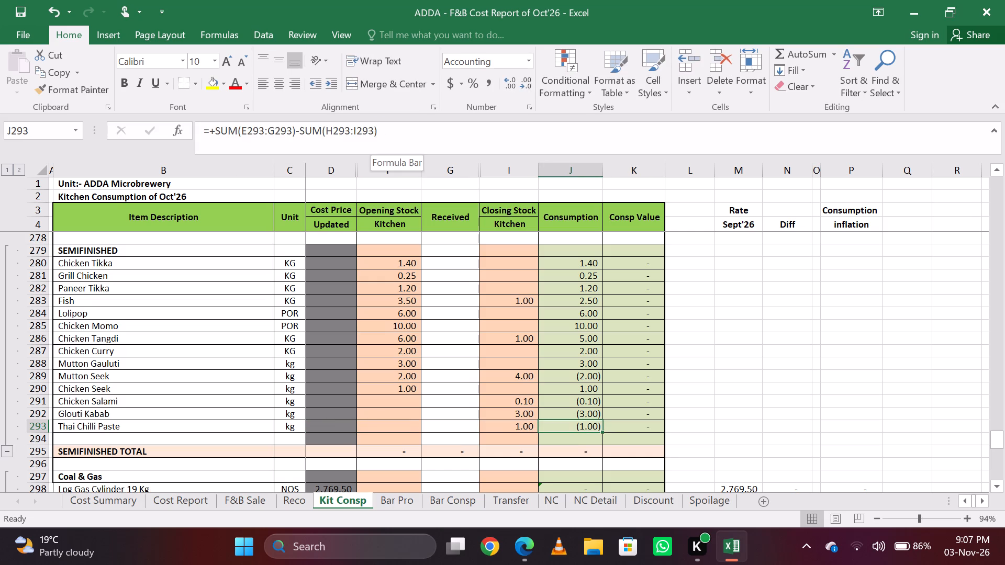
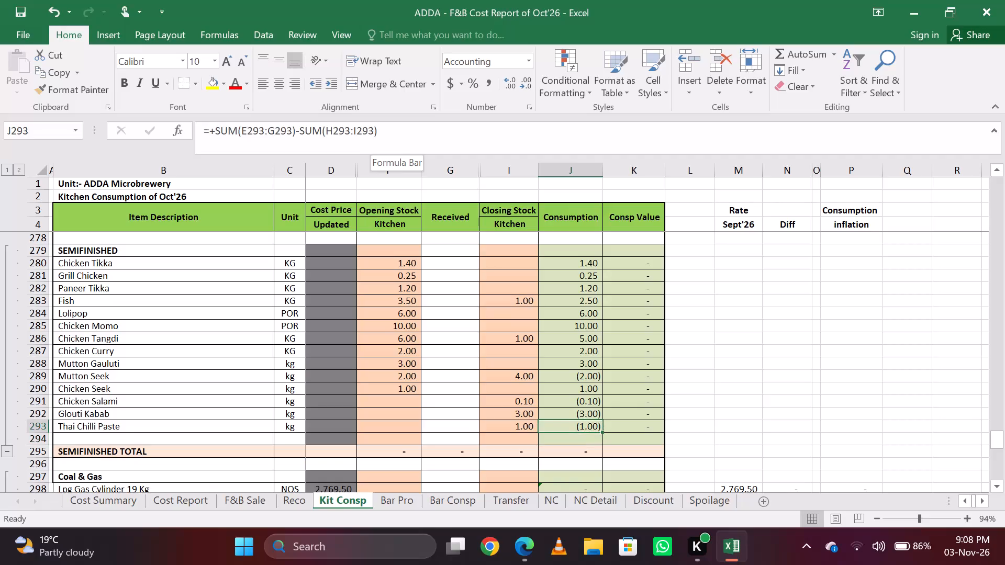
Save the workbook.
key(ctrl+s)
Look through the report's sheets from Reco back to Cost Summary and forward to NC, and save the workbook.
key(ctrl+Page_Up)
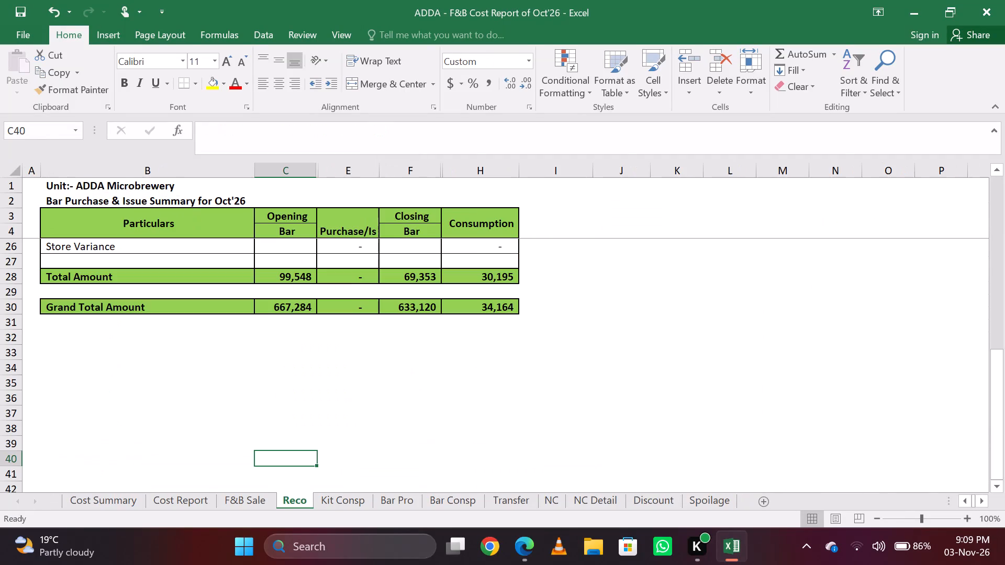
key(ctrl+Page_Up)
key(Up)
key(Up)
key(Right)
key(Down)
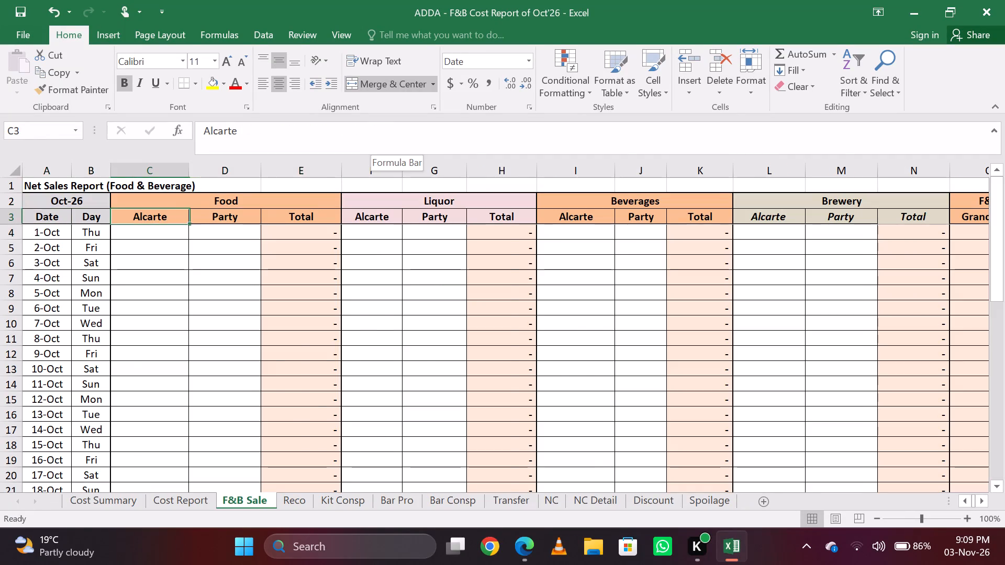
key(ctrl+Page_Up)
key(ctrl+Page_Up)
key(ctrl+Page_Up)
key(ctrl+Page_Up)
key(ctrl+Page_Down)
key(ctrl+Page_Down)
key(ctrl+Page_Down)
key(ctrl+Page_Down)
key(ctrl+Page_Down)
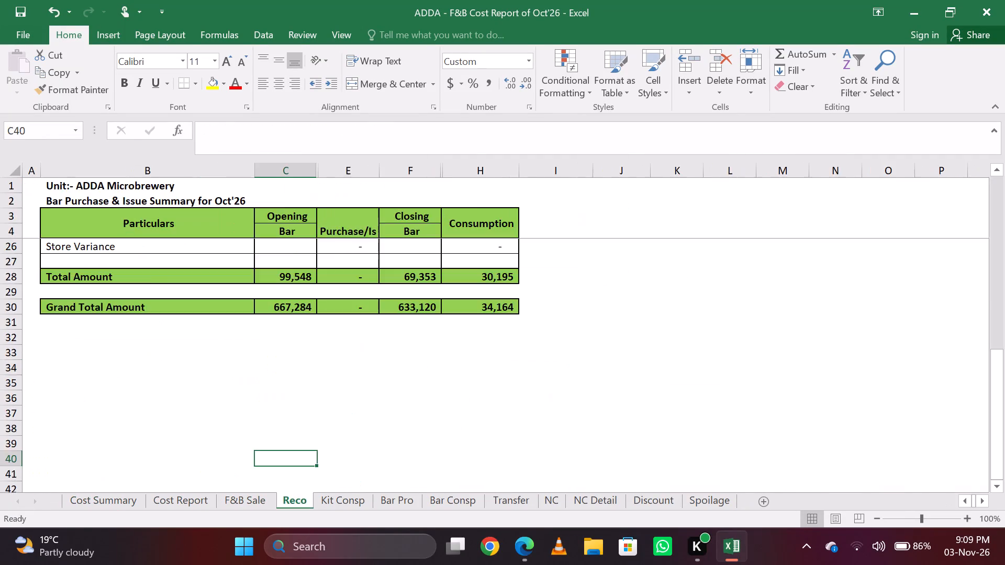
key(ctrl+Page_Down)
key(ctrl+Page_Down)
key(ctrl+Page_Down)
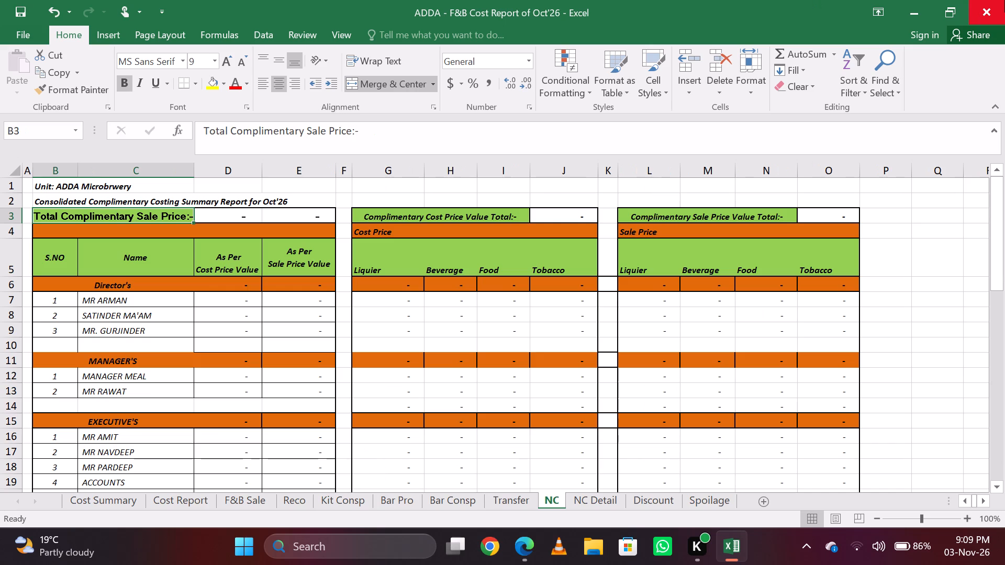
key(ctrl+s)
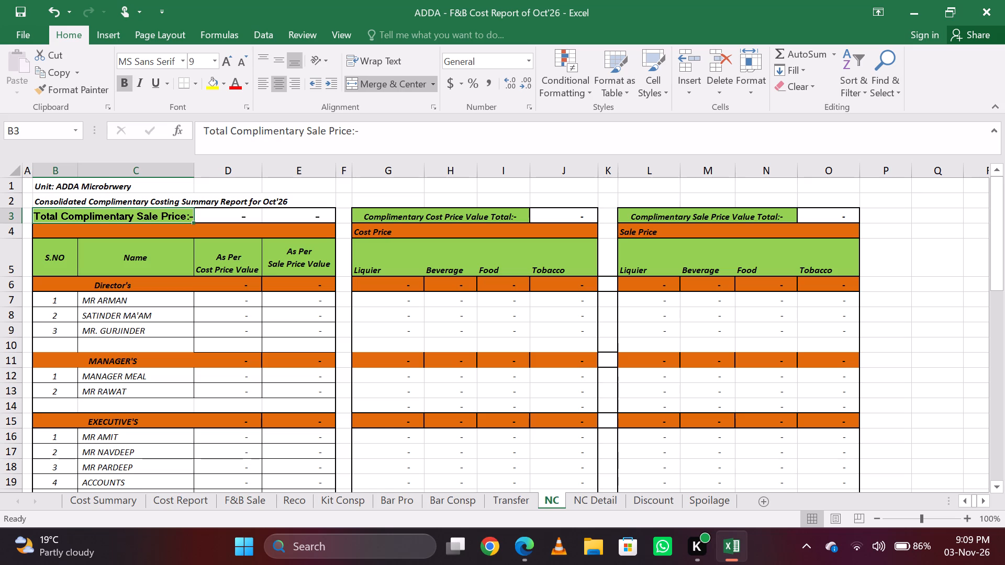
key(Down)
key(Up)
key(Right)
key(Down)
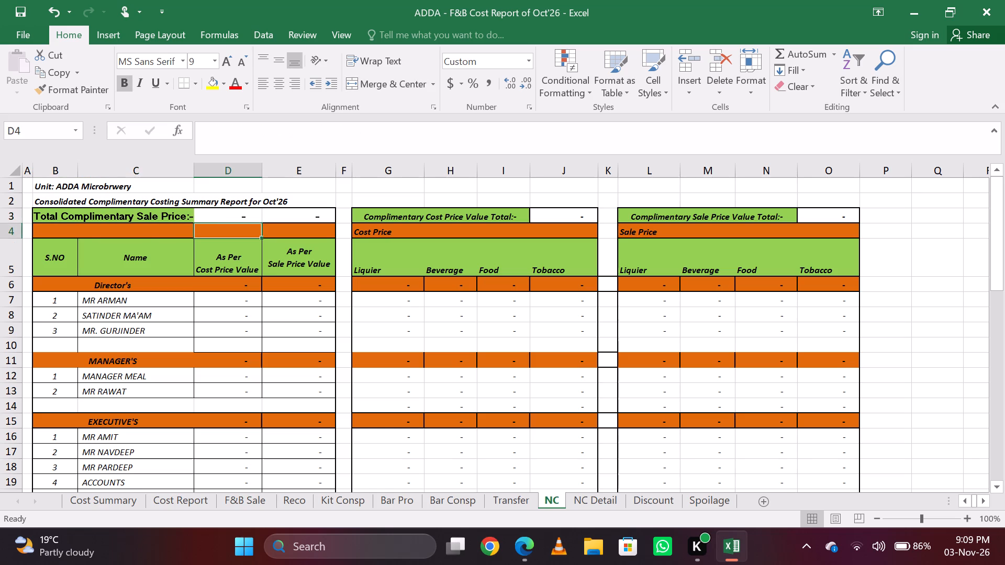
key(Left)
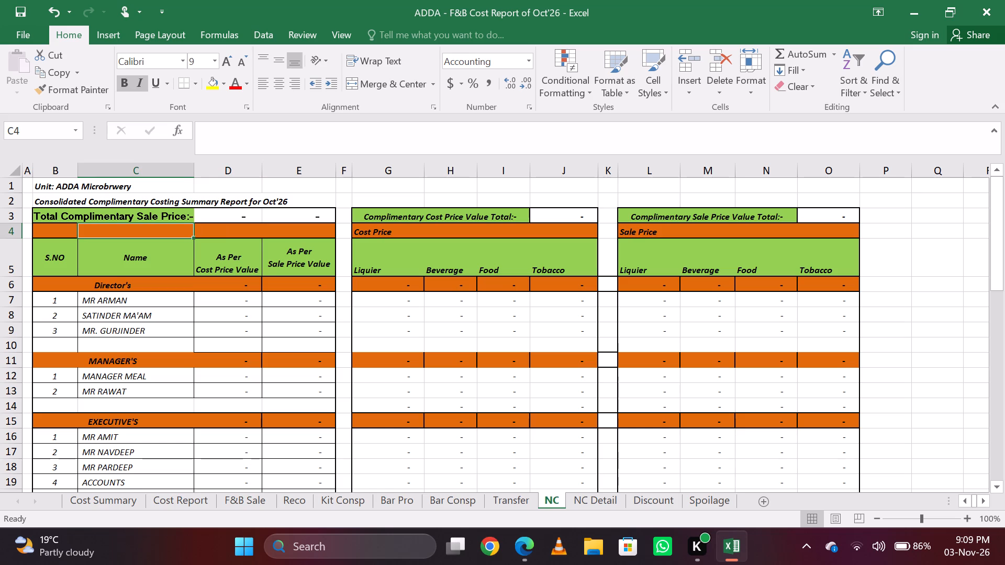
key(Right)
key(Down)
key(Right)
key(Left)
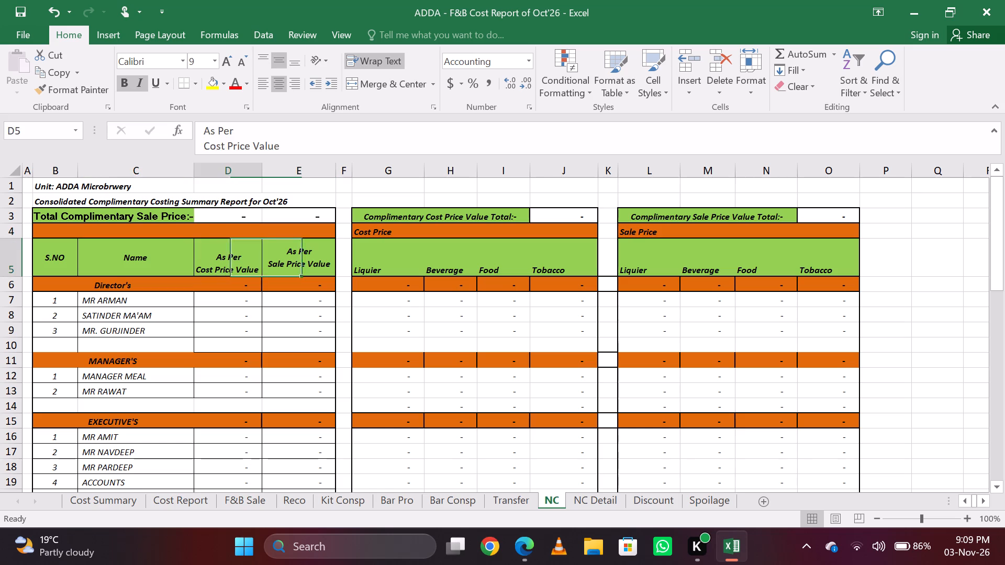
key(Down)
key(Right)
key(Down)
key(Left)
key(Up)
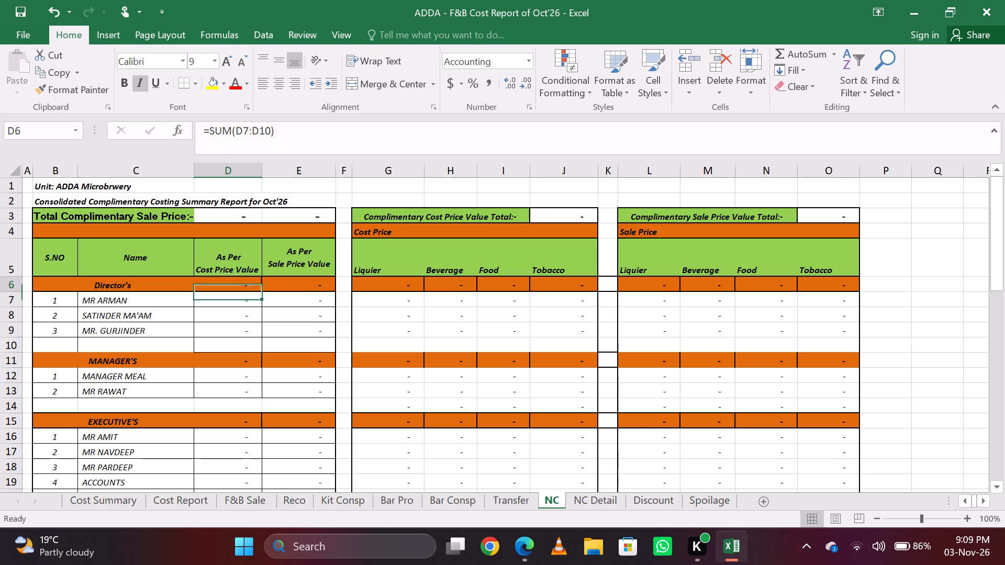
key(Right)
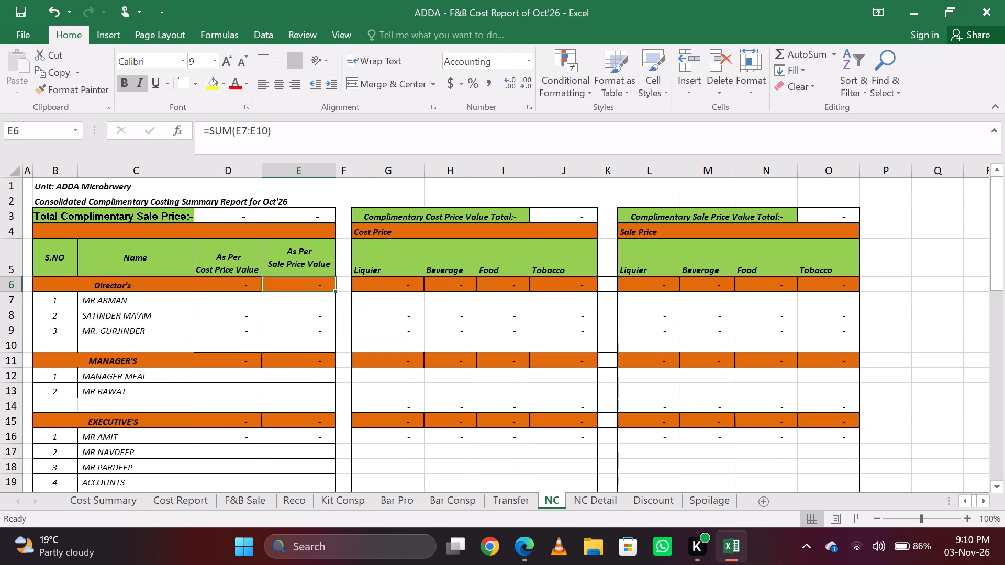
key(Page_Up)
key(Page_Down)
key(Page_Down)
Review the Spoilage sheet from the last filled entry back to the first, and save the workbook on its first entry.
key(ctrl+Page_Down)
key(ctrl+Page_Down)
key(ctrl+Page_Down)
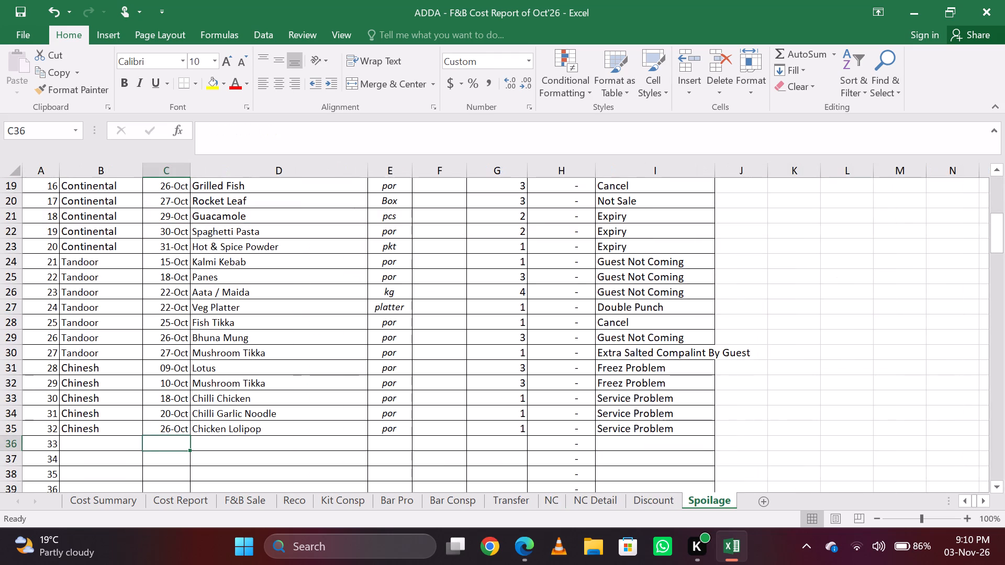
key(Page_Up)
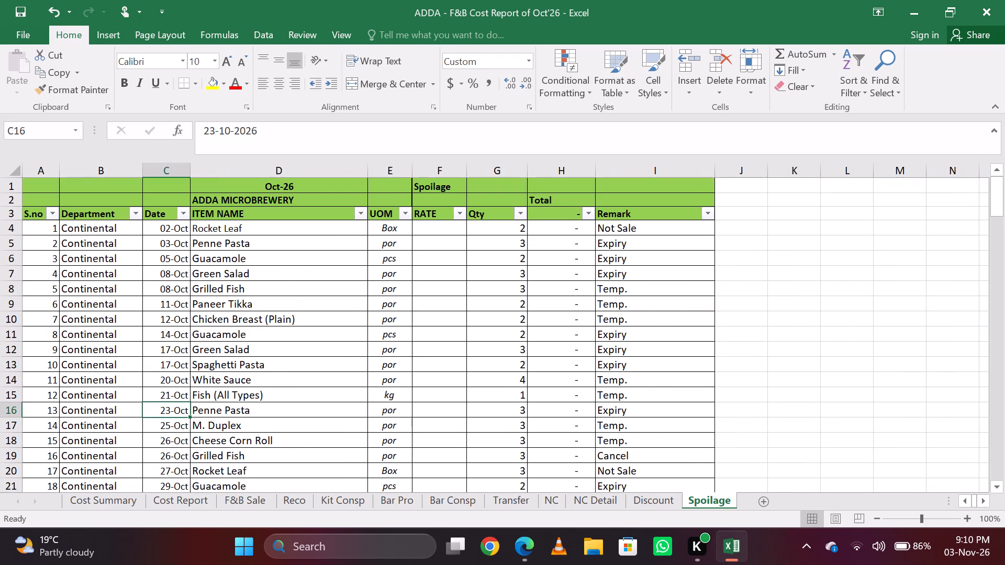
key(Down)
key(Up)
key(Up)
key(Up)
key(Up)
key(Up)
key(Up)
key(Up)
key(Up)
key(Up)
key(Up)
key(Up)
key(Up)
key(Up)
key(Up)
key(Up)
key(Up)
key(Up)
key(Up)
key(Up)
key(Up)
key(Up)
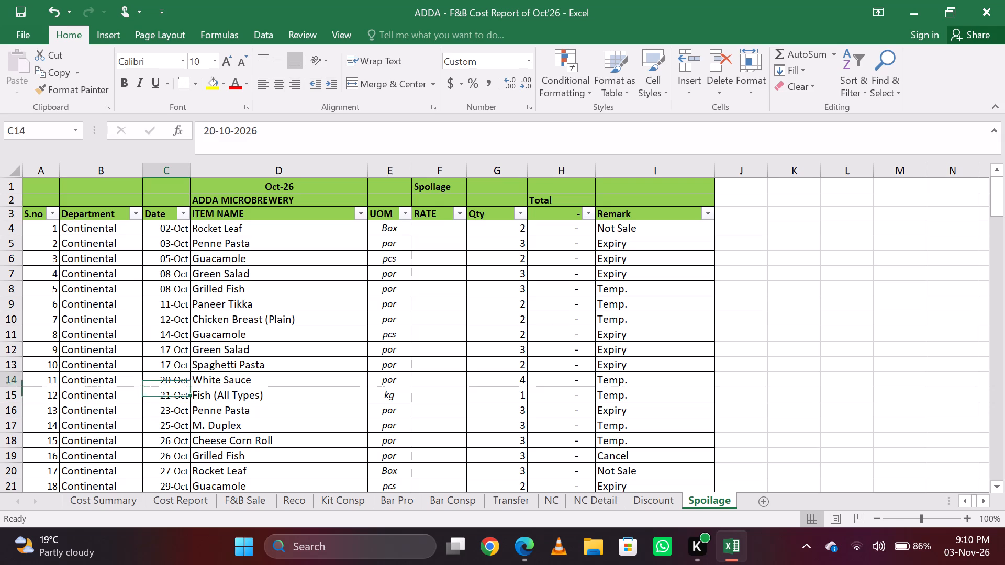
key(Down)
key(Down)
key(Down)
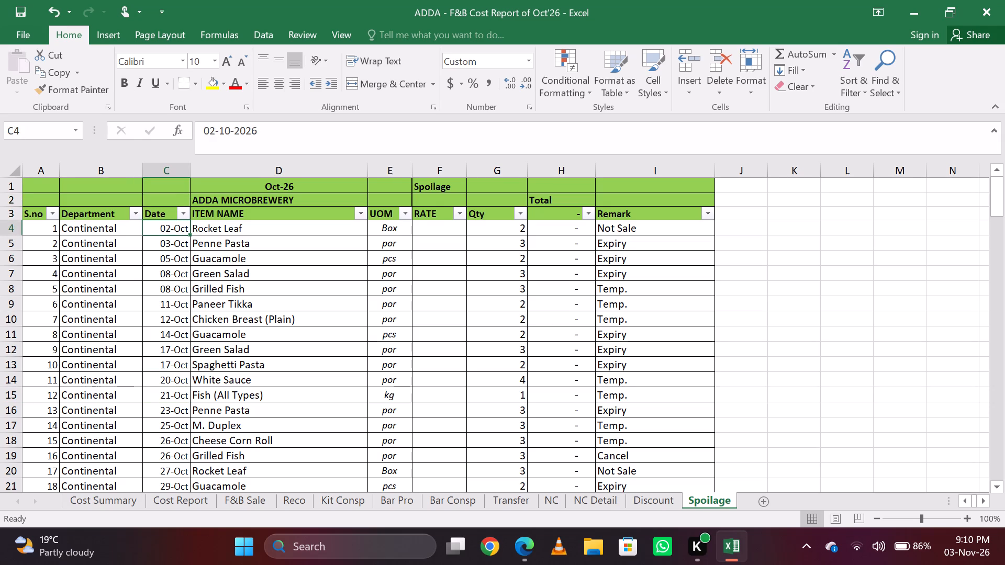
key(ctrl+s)
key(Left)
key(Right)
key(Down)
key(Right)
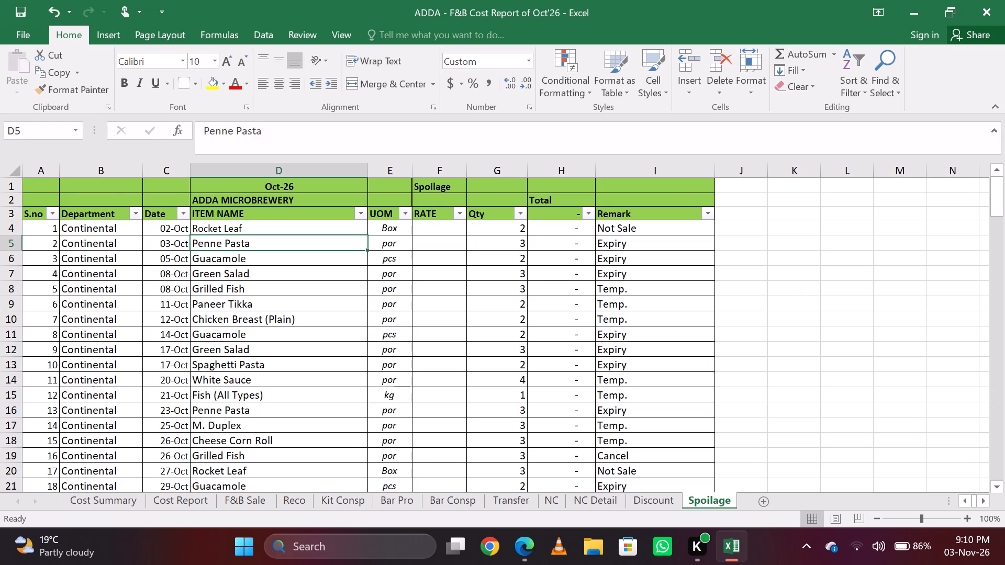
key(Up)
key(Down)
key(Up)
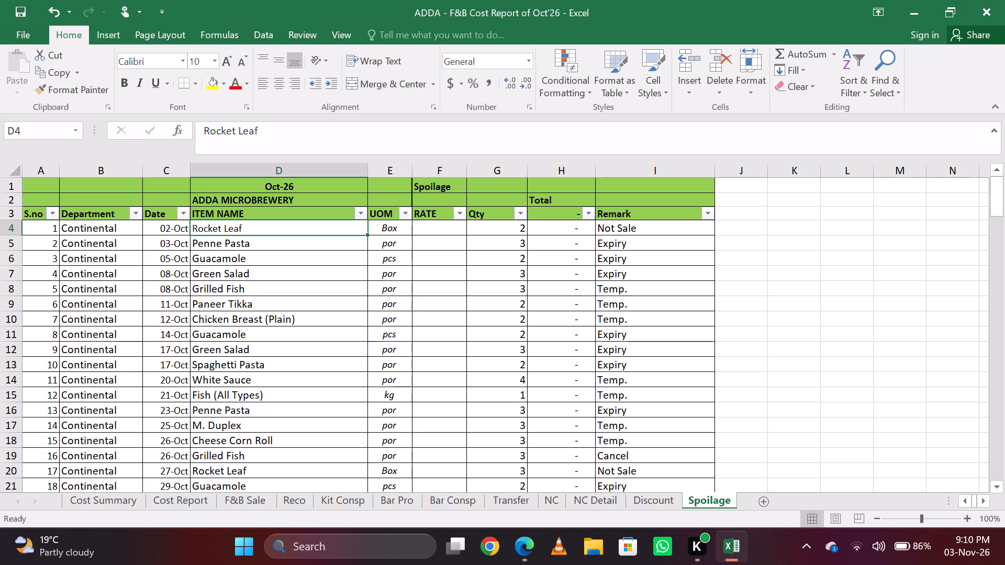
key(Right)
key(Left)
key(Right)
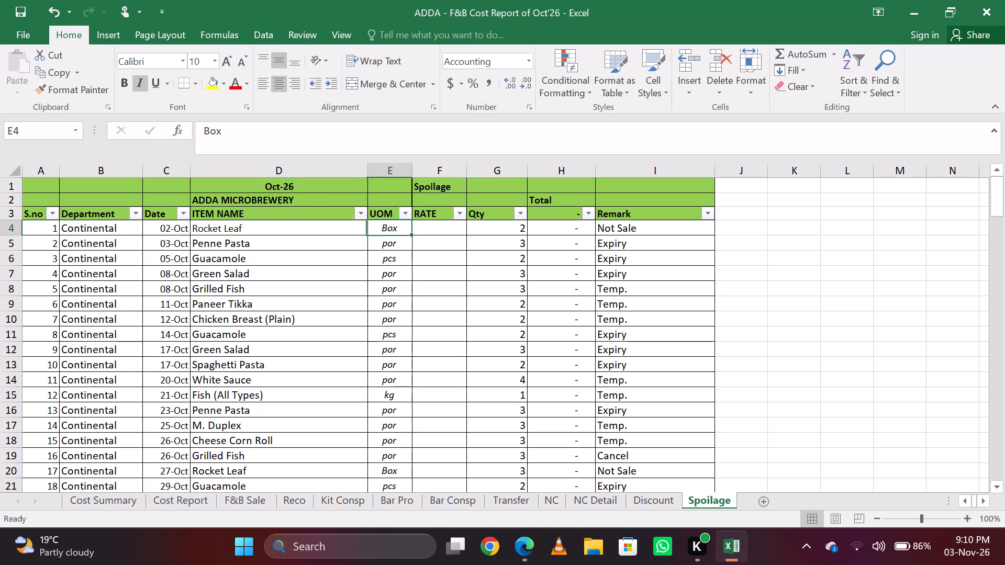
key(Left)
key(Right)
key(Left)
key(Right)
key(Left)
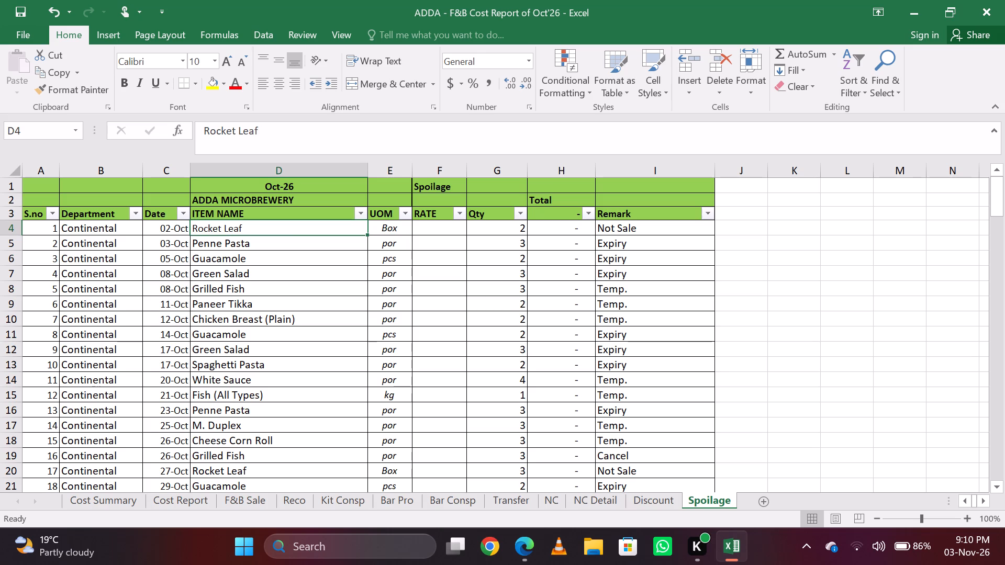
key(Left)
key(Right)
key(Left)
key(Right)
Save the workbook.
key(ctrl+s)
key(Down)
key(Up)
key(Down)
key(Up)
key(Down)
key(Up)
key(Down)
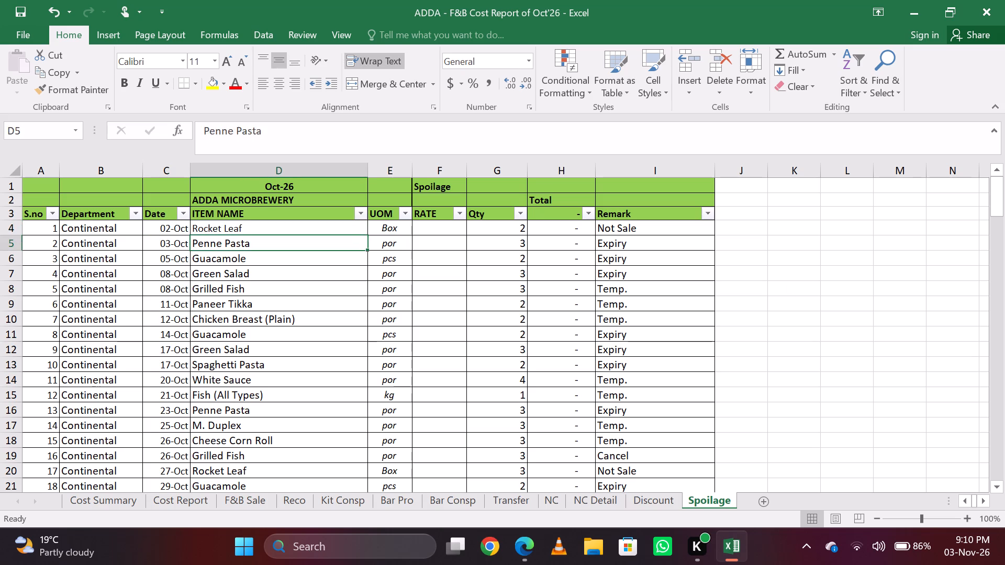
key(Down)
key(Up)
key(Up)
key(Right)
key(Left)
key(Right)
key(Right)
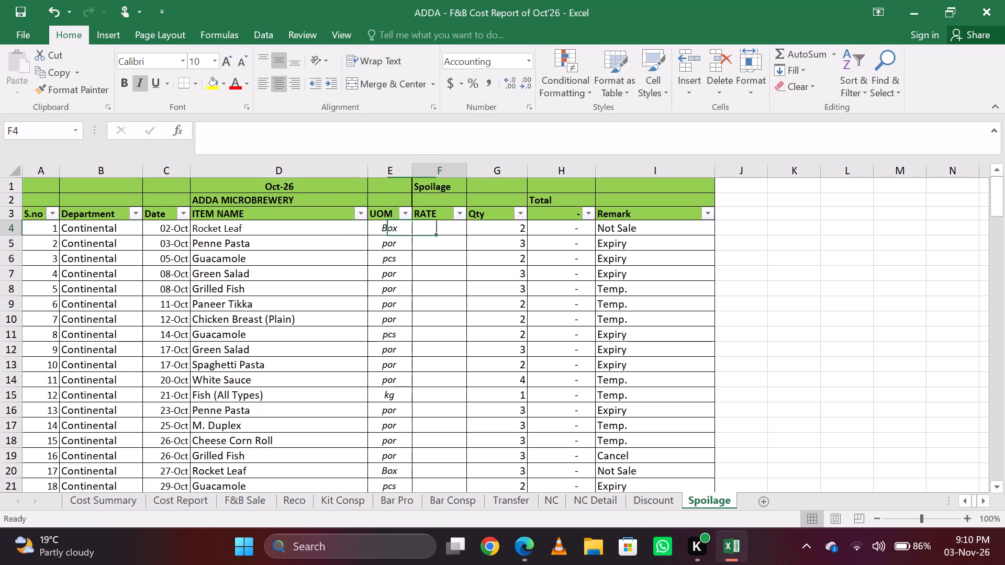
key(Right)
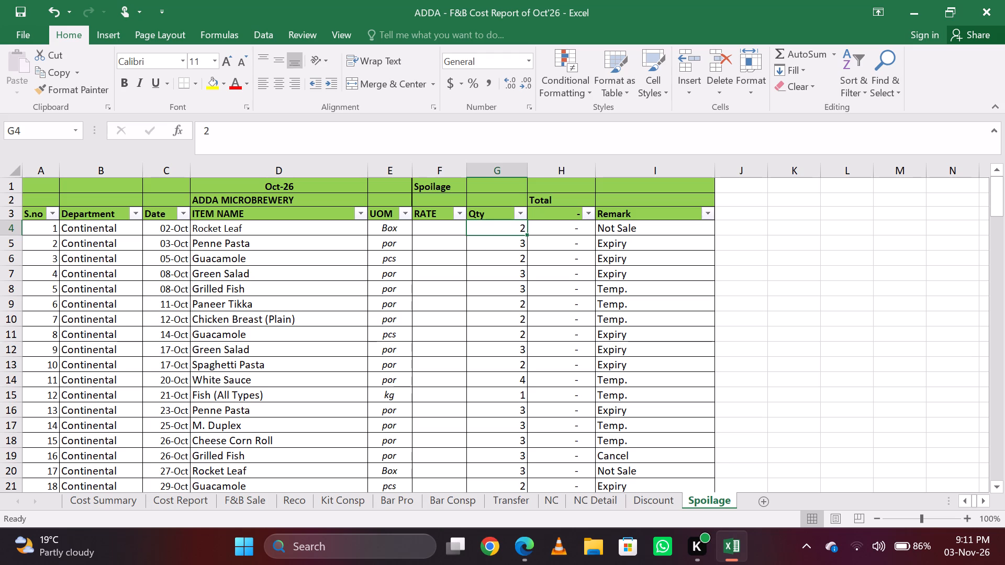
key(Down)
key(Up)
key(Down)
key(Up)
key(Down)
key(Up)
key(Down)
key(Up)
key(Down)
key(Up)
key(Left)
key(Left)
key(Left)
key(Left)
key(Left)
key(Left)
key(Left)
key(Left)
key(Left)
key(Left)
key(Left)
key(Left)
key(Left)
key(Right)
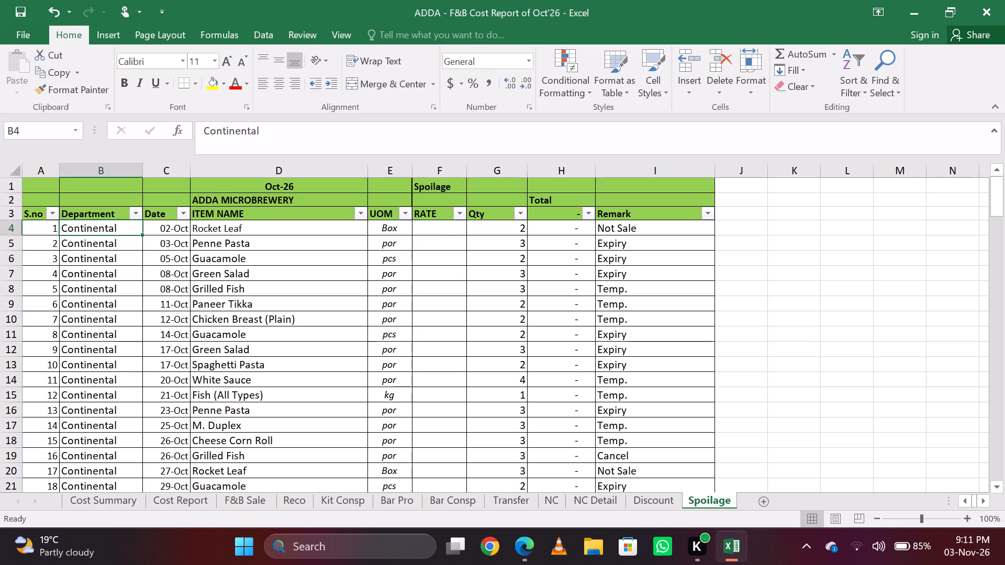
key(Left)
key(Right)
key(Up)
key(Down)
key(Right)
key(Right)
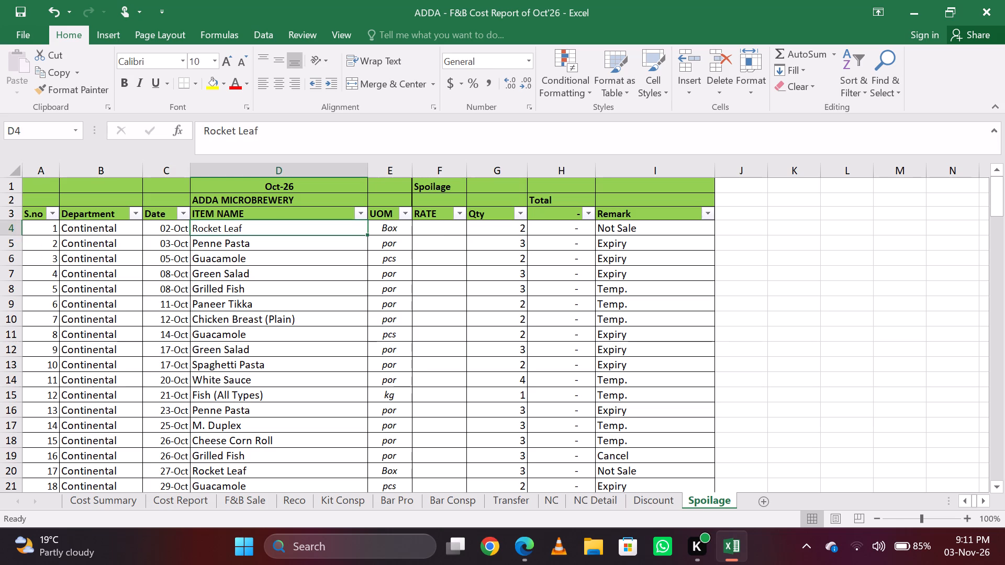
Save the workbook with the first item name on the Spoilage sheet selected.
key(ctrl+s)
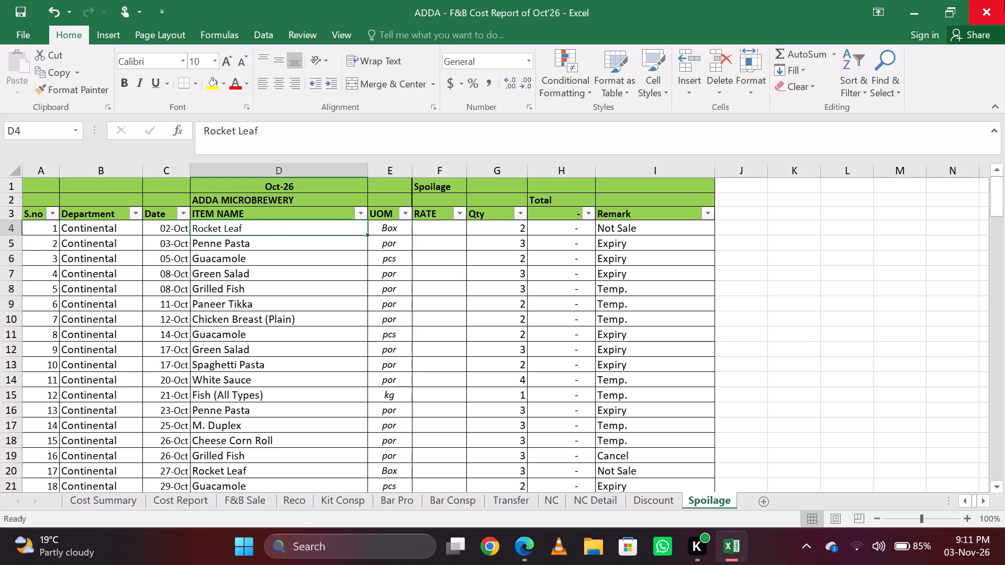
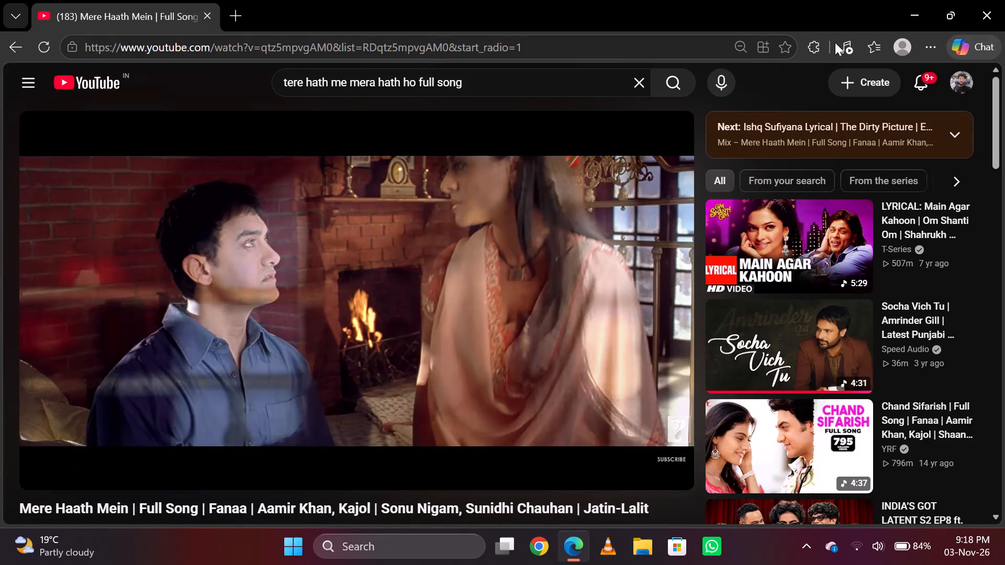
Minimise the video browser window, open the store items text file from the desktop to view it, and close it.
click(902, 0)
double_click(684, 433)
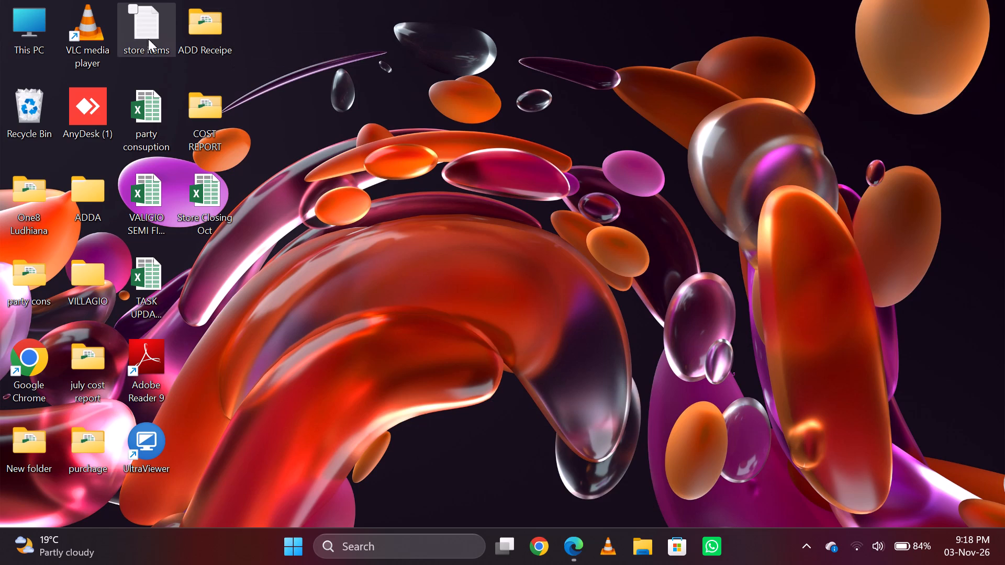
double_click(162, 36)
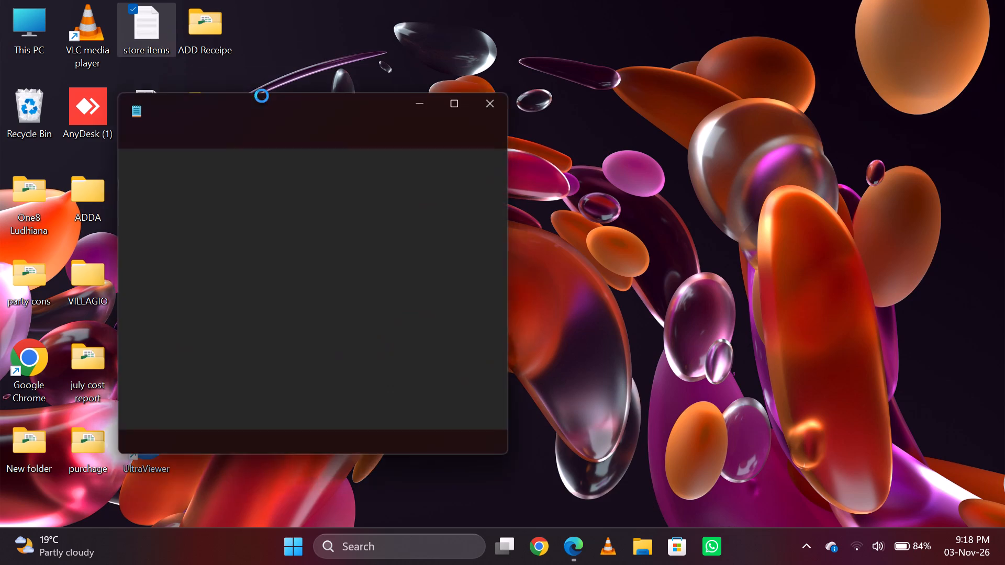
click(499, 96)
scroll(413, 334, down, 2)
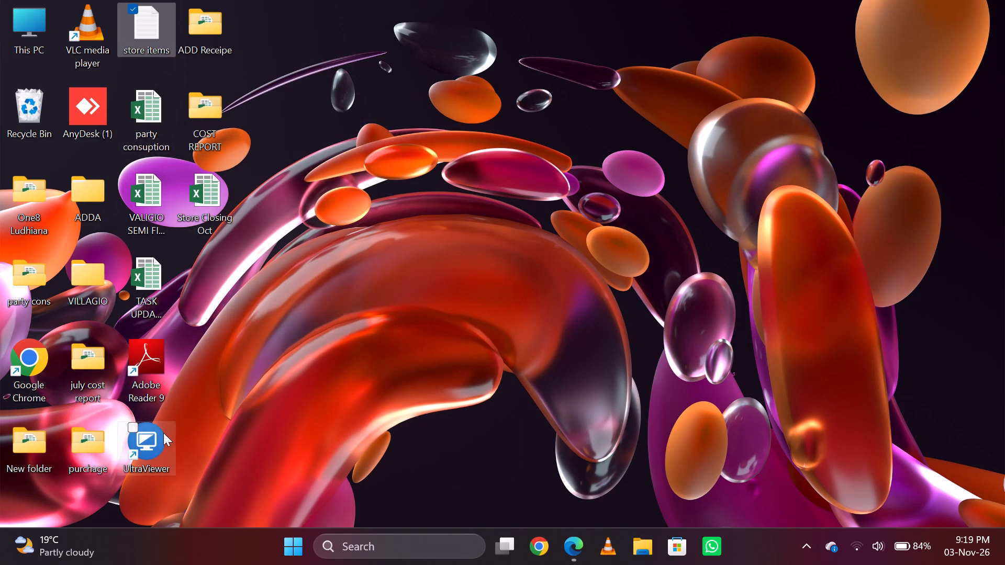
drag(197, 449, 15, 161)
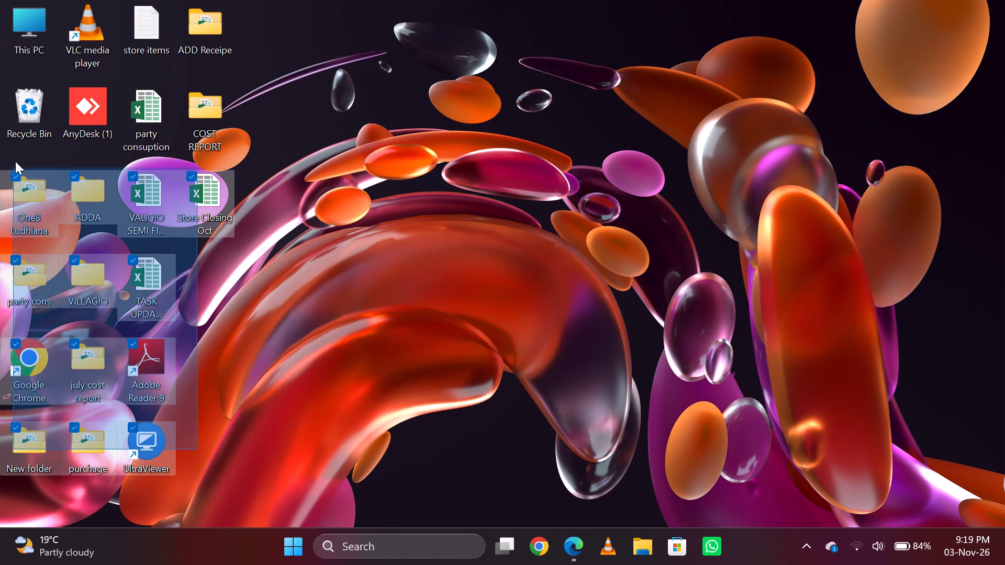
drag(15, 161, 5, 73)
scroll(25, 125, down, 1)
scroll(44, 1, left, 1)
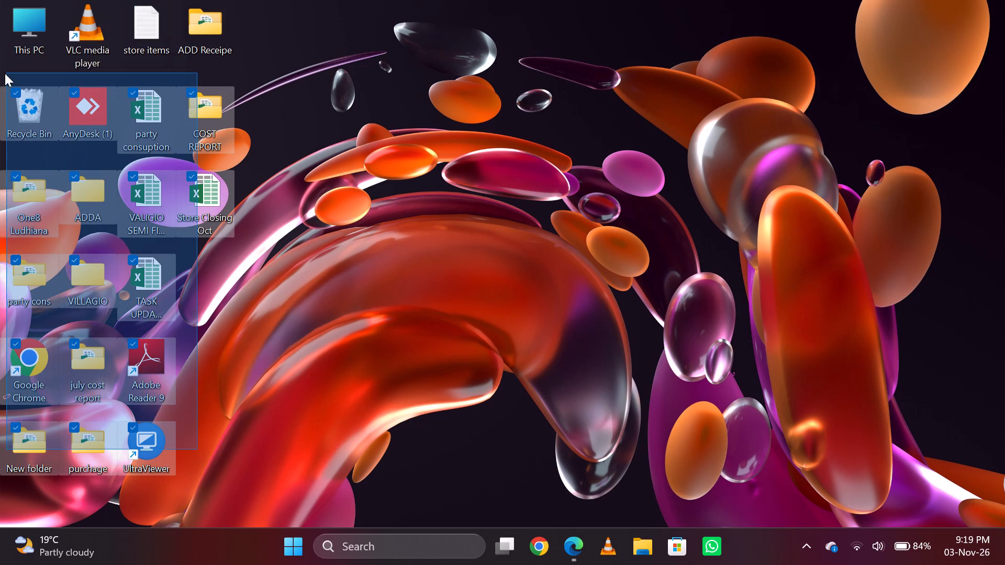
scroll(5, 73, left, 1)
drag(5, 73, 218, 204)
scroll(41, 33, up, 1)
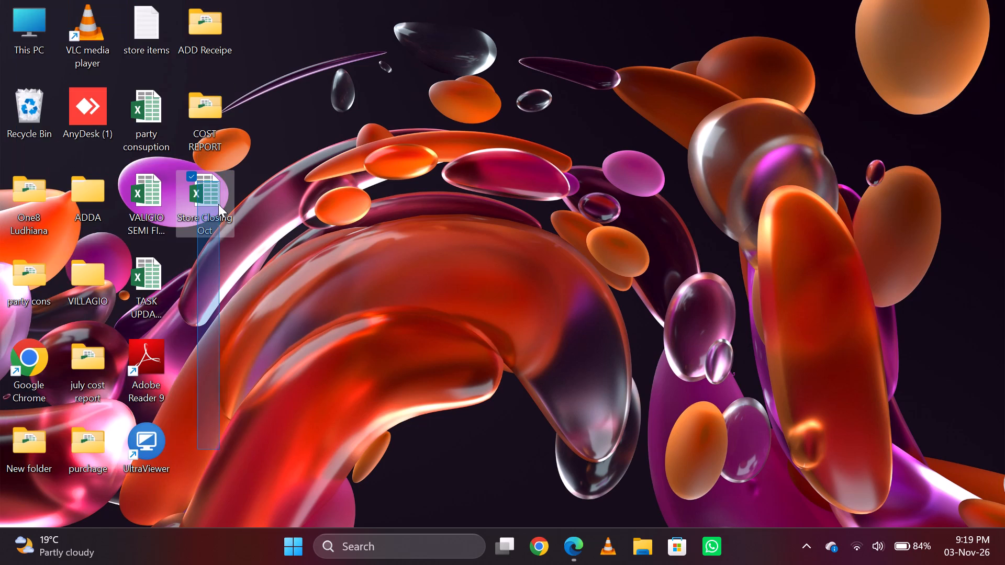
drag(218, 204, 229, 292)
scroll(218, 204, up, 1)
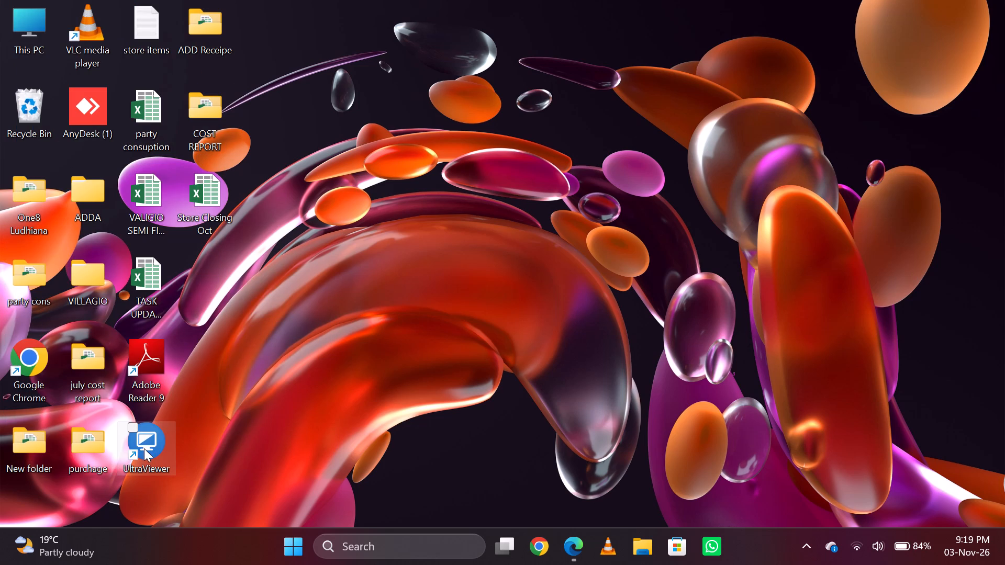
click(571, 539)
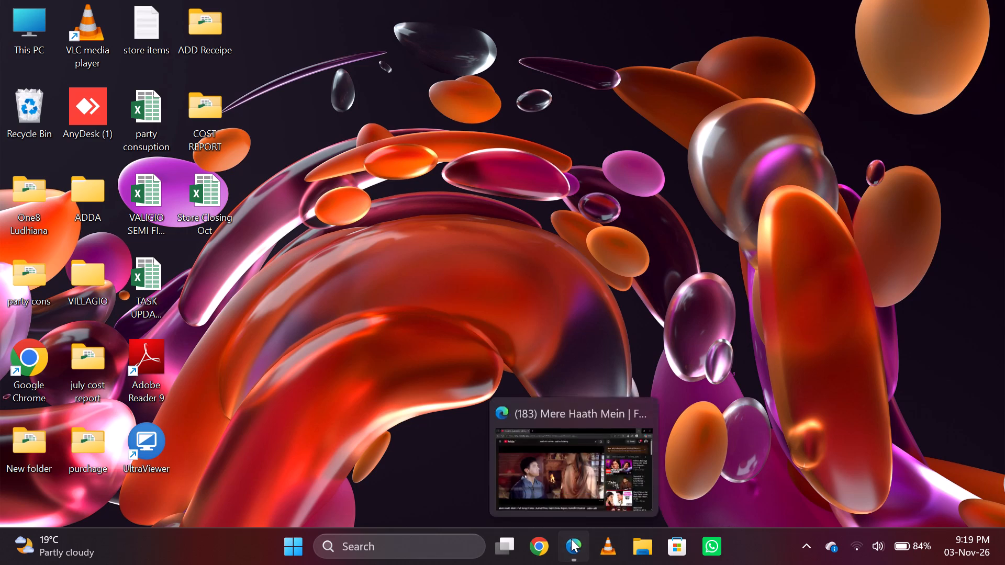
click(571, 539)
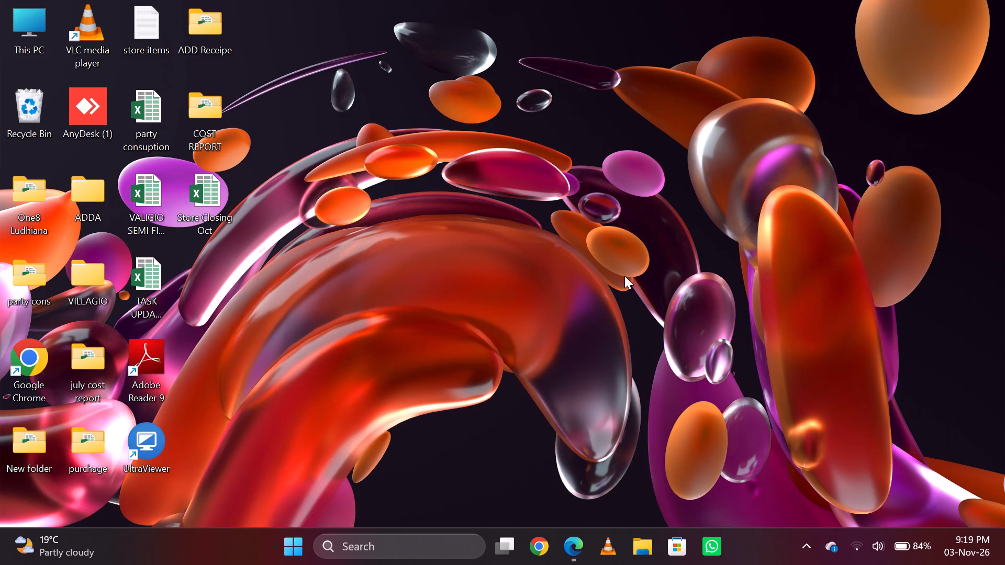
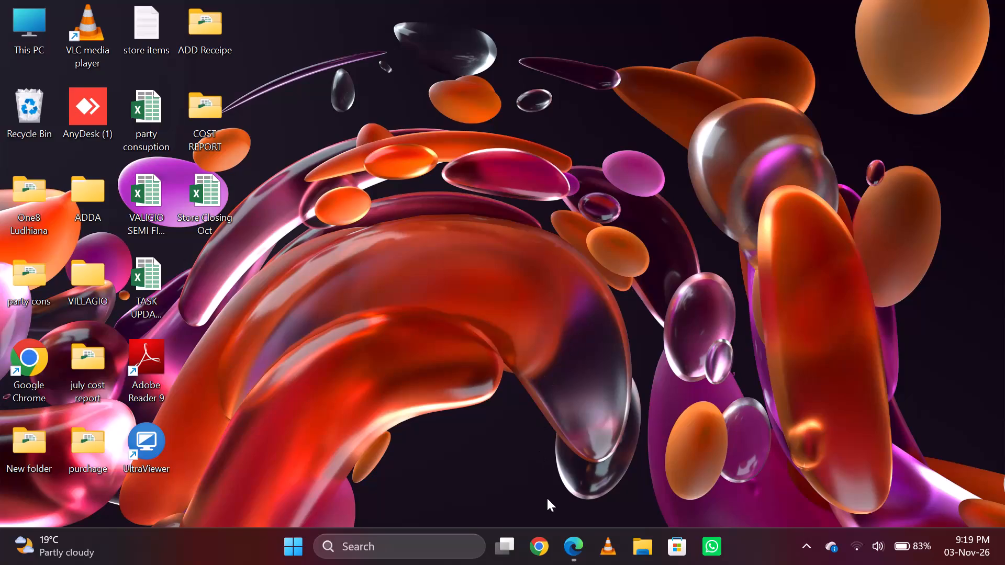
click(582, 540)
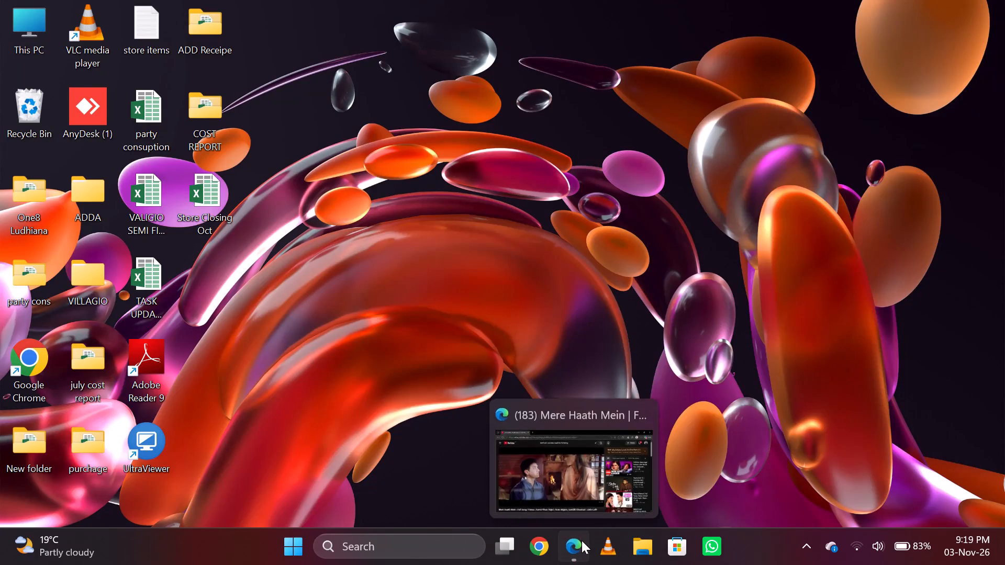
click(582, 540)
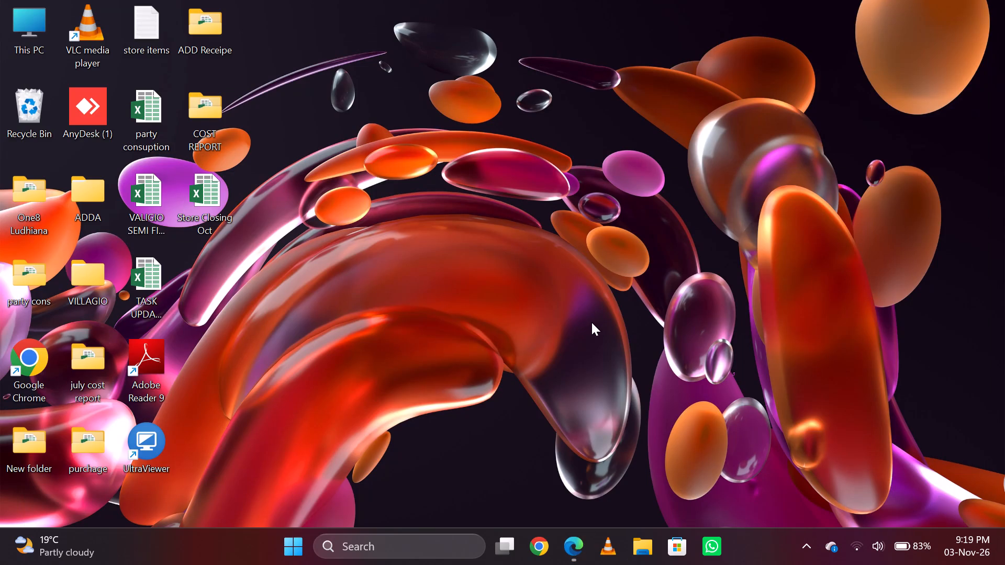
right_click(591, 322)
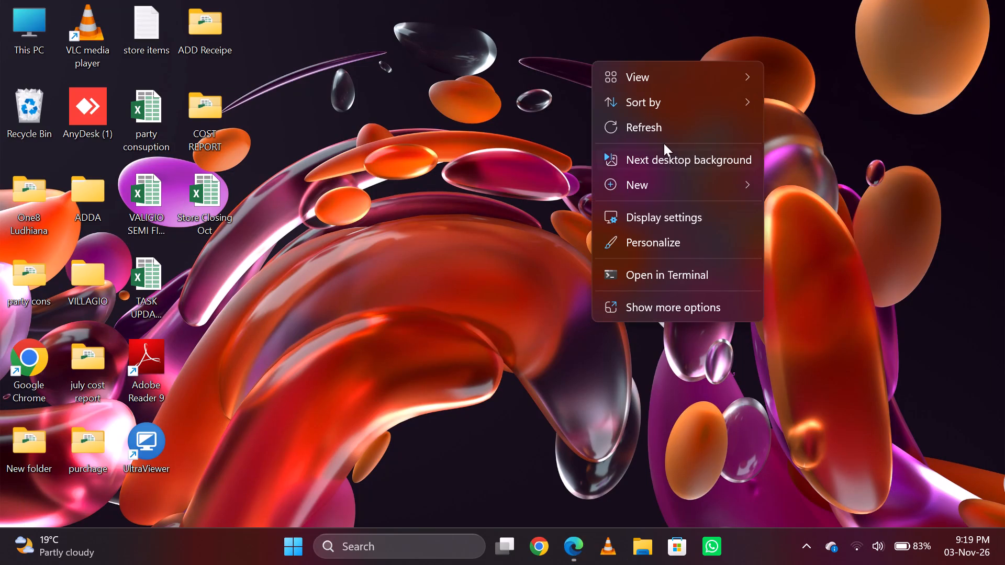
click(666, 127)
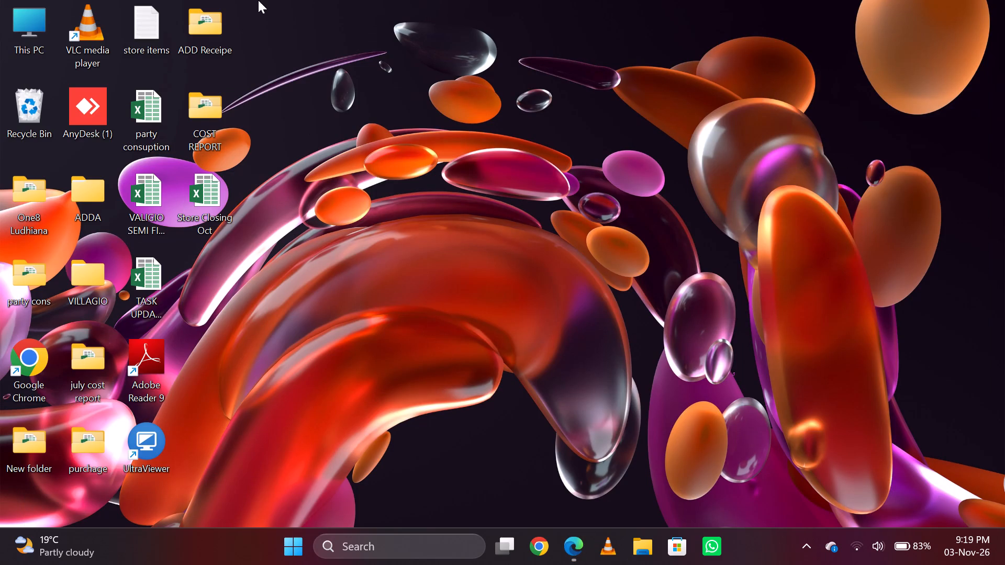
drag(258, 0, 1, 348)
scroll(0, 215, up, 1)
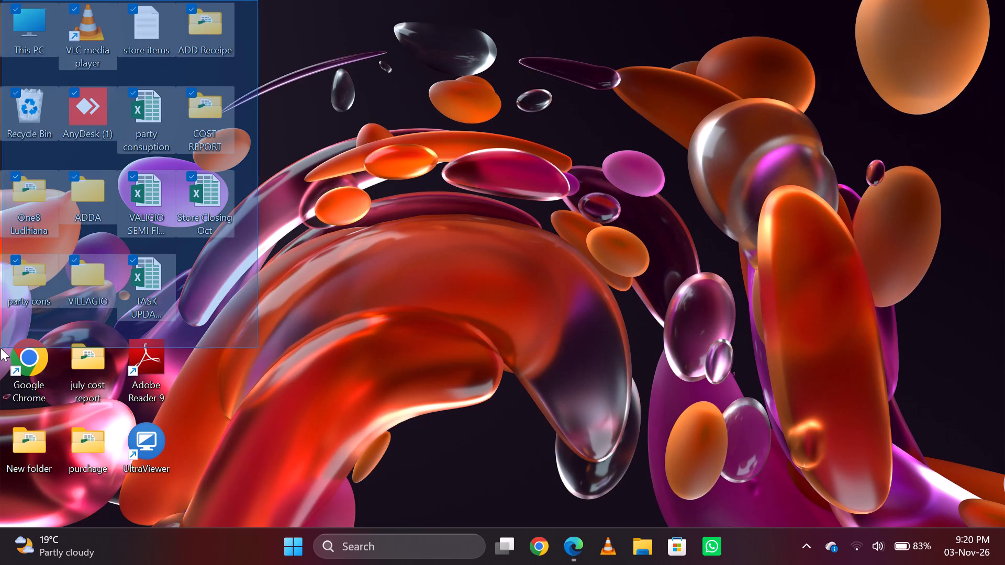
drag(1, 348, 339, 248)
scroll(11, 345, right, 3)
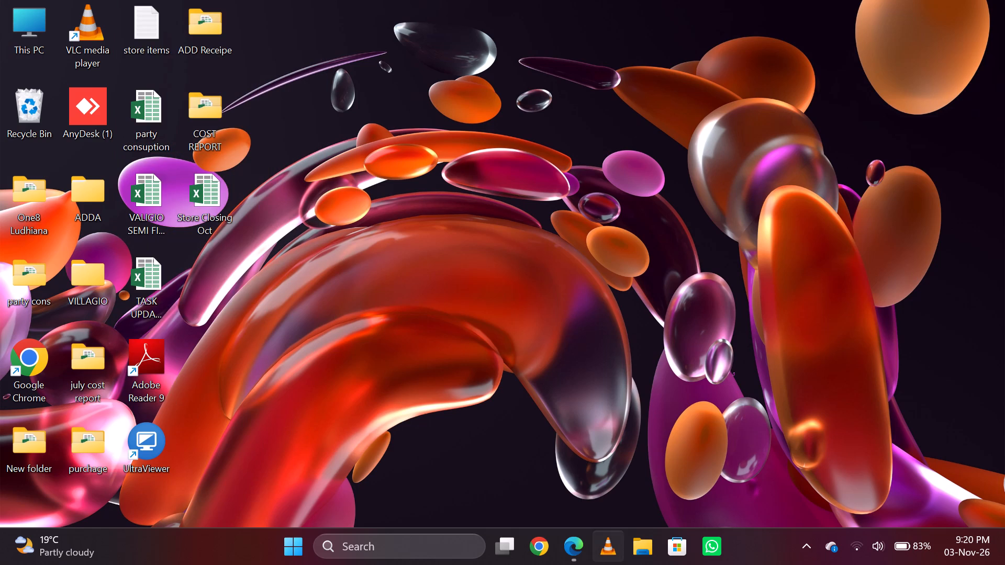
Cut the workbook ADDA - F&B Cost Report of Oct'26 from the Downloads folder and minimise that folder window.
click(651, 551)
click(42, 255)
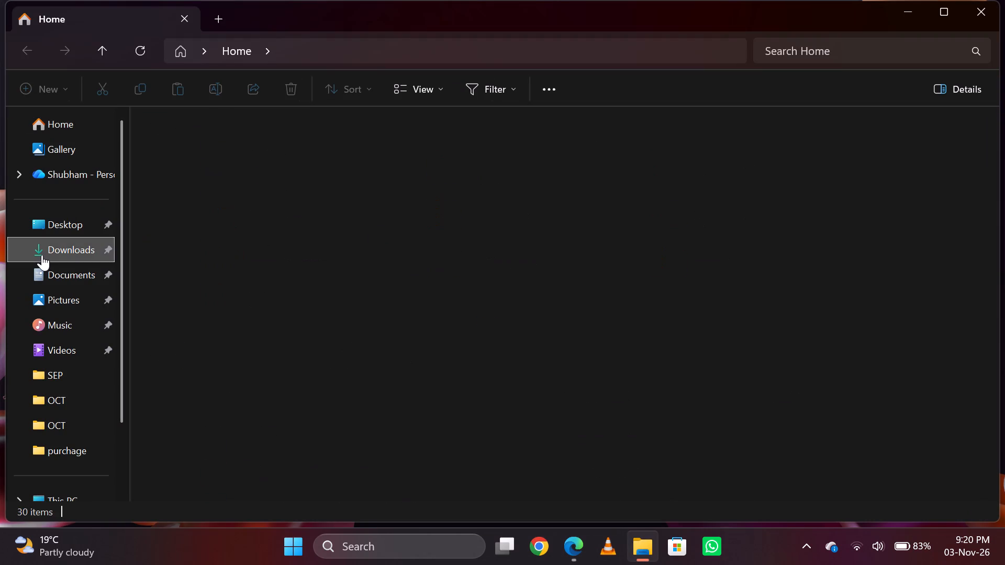
click(278, 159)
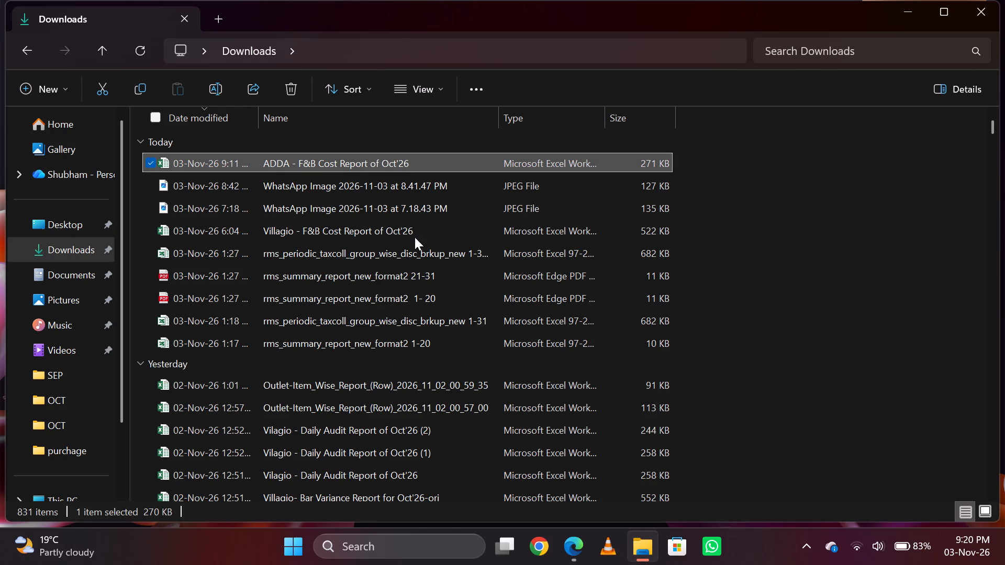
key(ctrl+x)
click(911, 1)
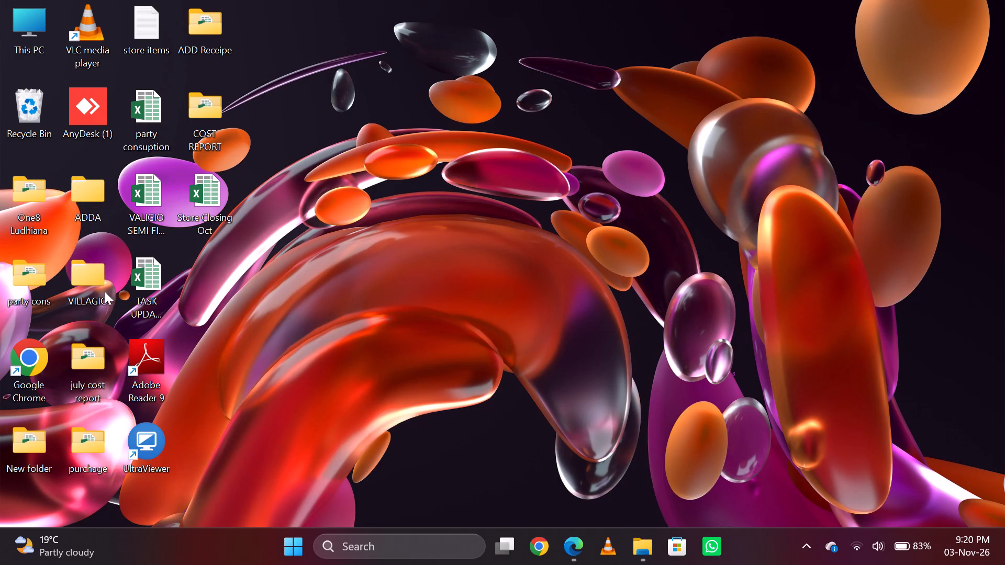
Create a folder named oct inside the desktop's july cost report folder and open it.
double_click(92, 369)
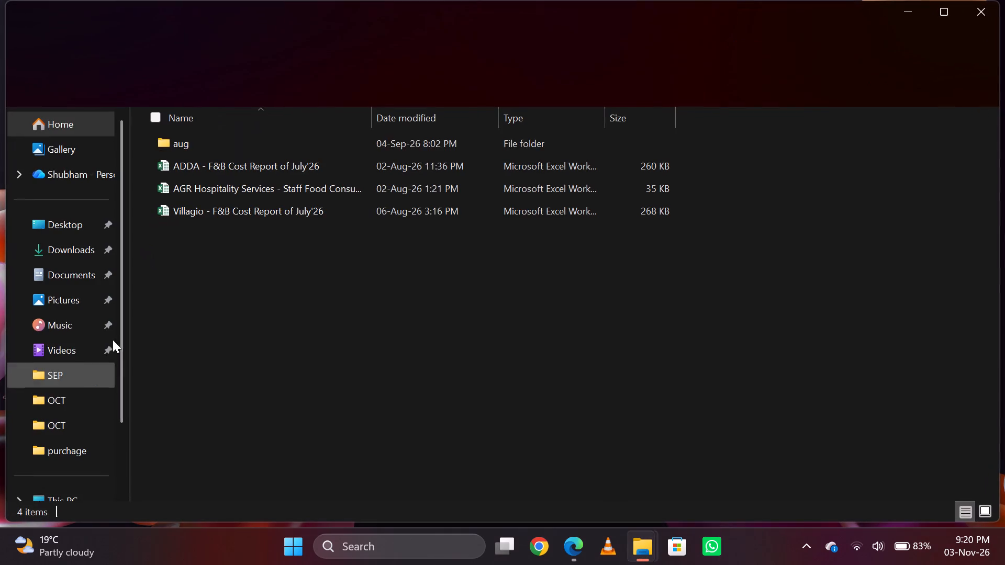
click(268, 359)
double_click(268, 359)
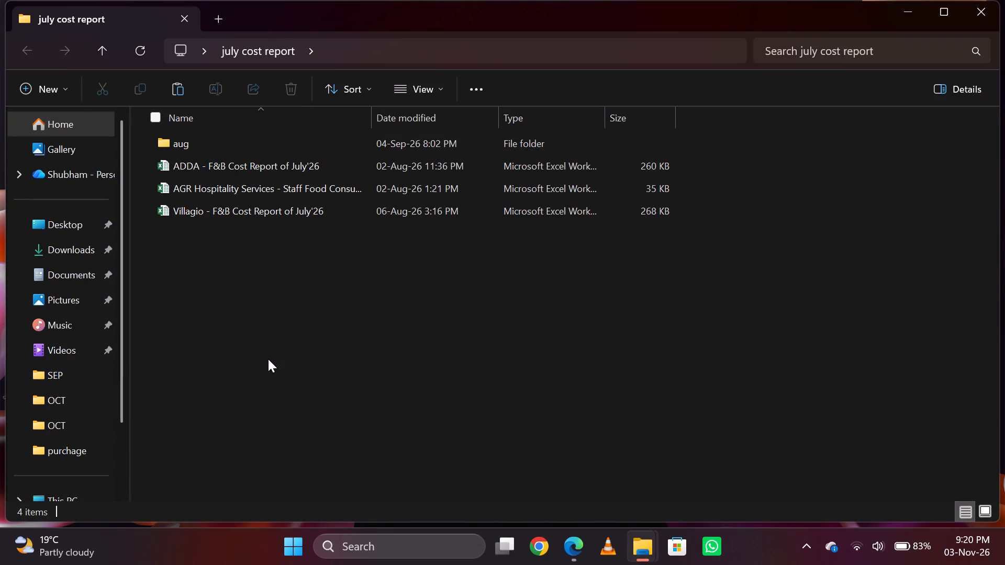
right_click(271, 301)
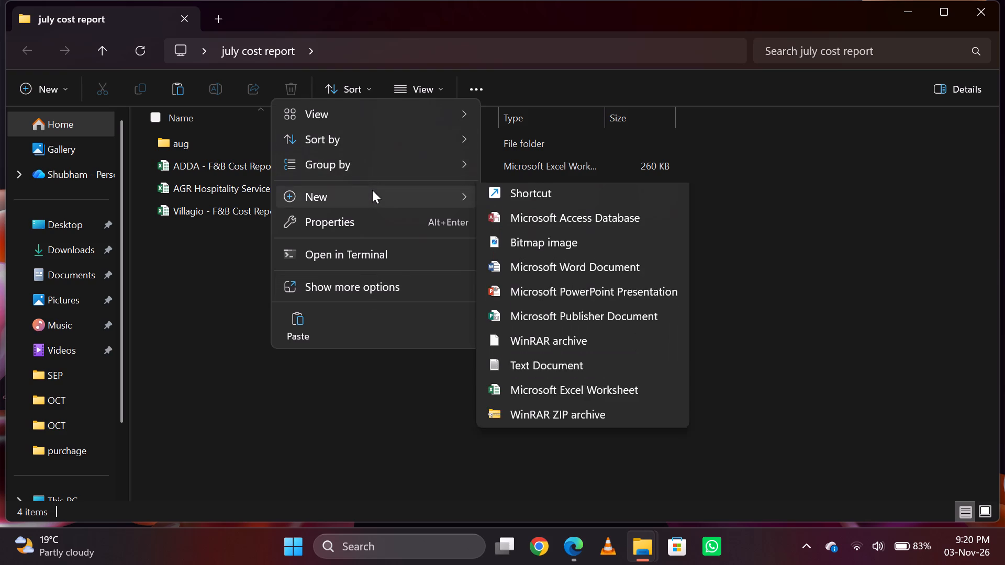
click(569, 199)
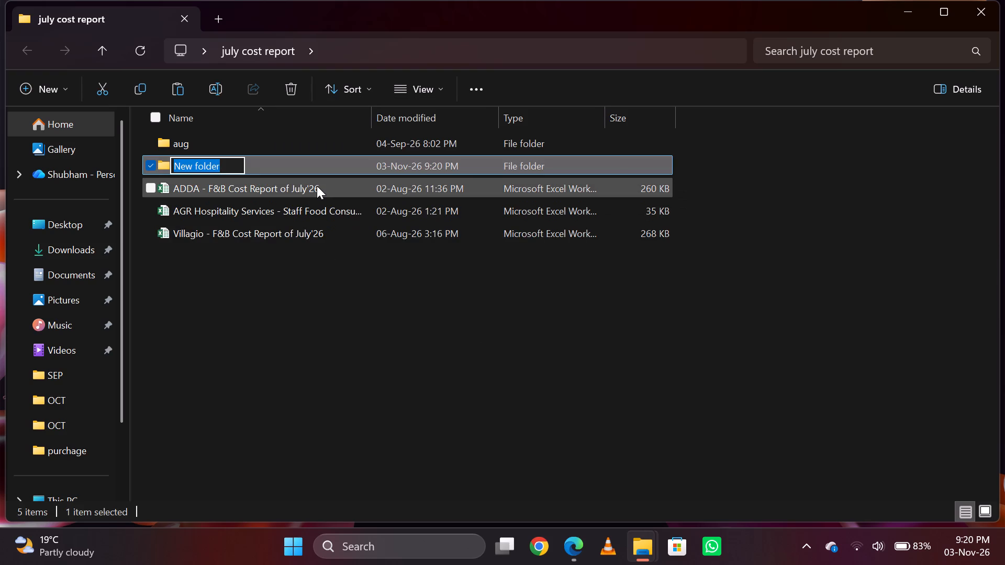
key(BackSpace)
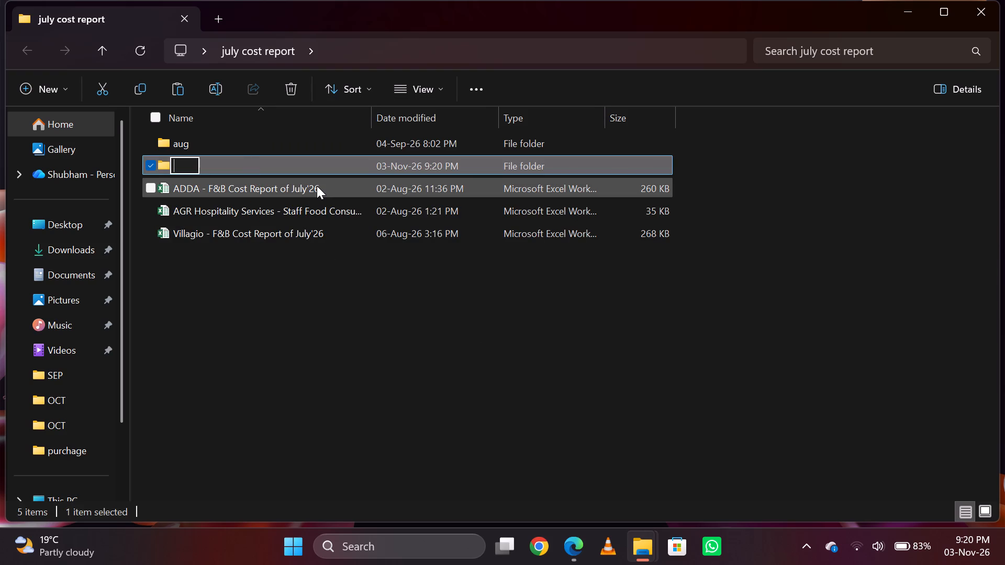
text(oct)
key(Return)
key(Return)
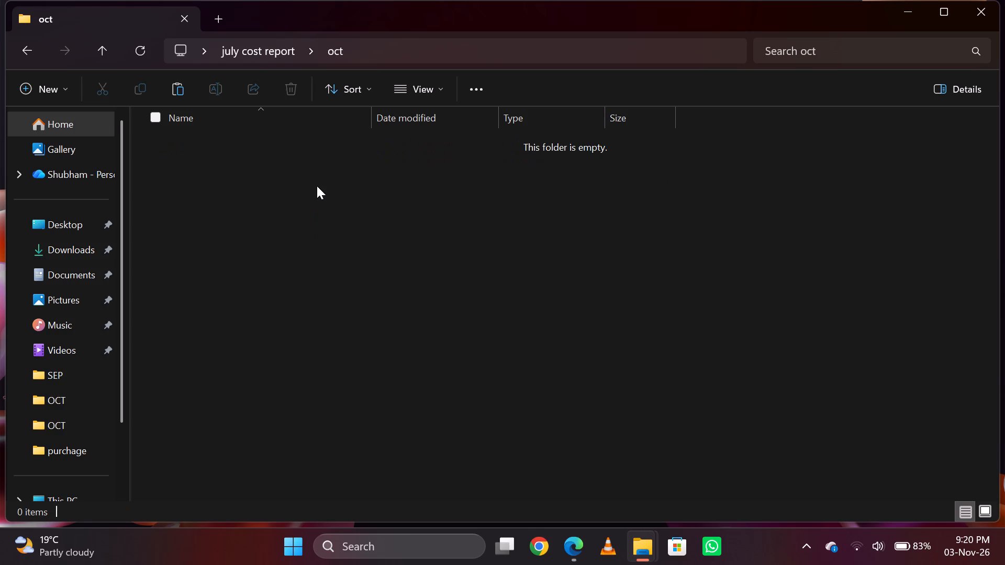
Paste the cut ADDA report into the oct folder and move Villagio - F&B Cost Report of Oct'26 there from Downloads.
key(ctrl+v)
key(alt+Tab)
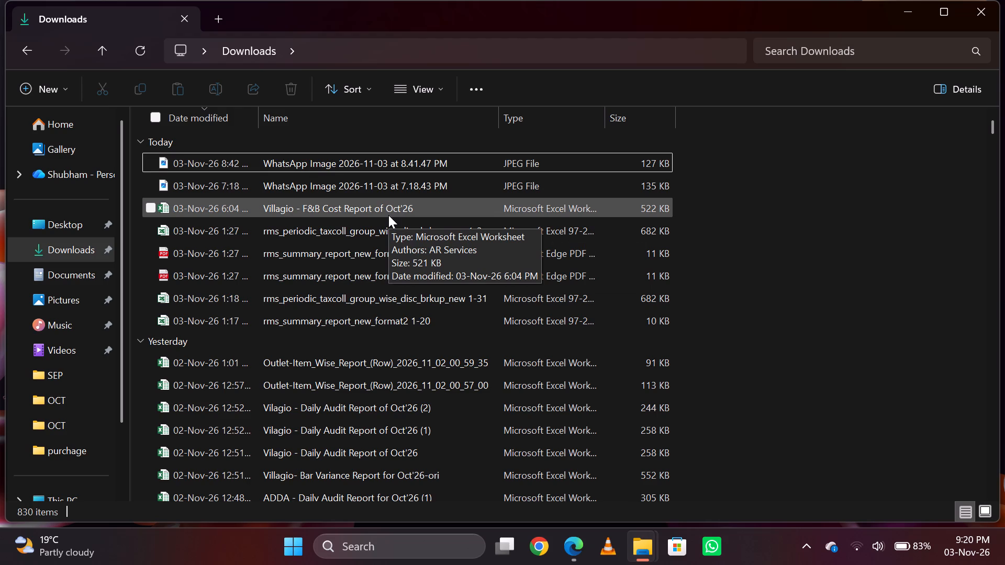
click(388, 215)
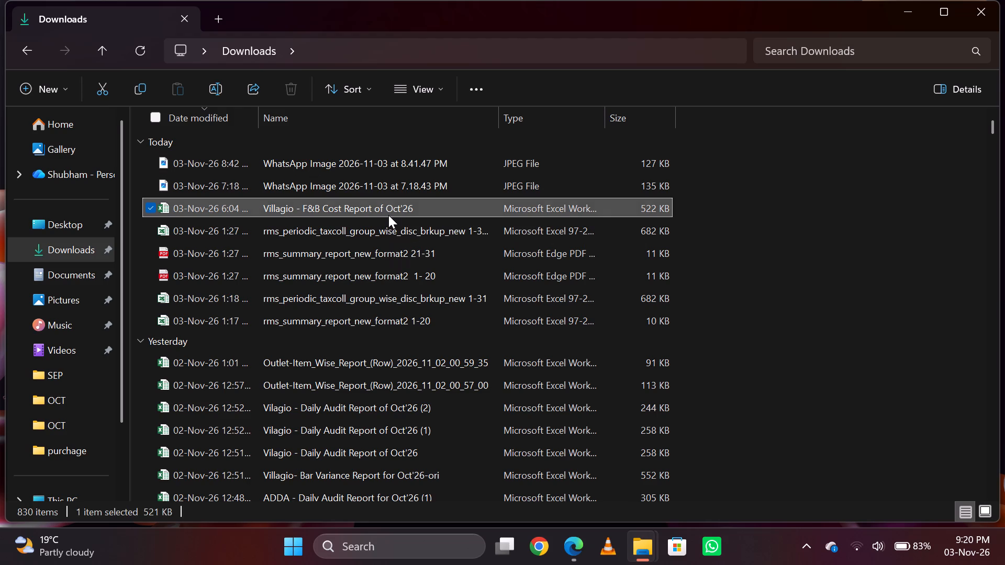
key(ctrl+x)
key(alt+Tab)
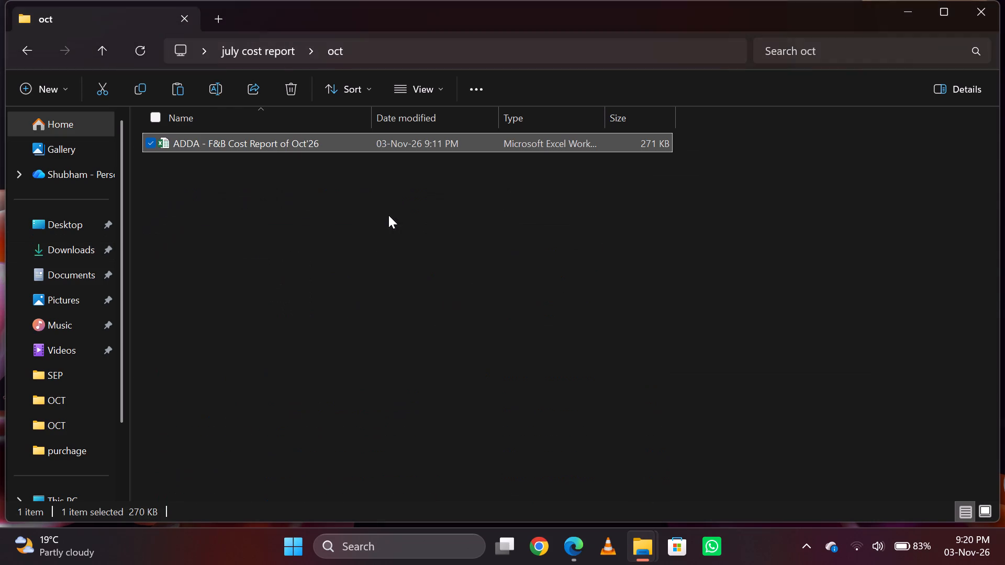
click(375, 249)
key(ctrl+v)
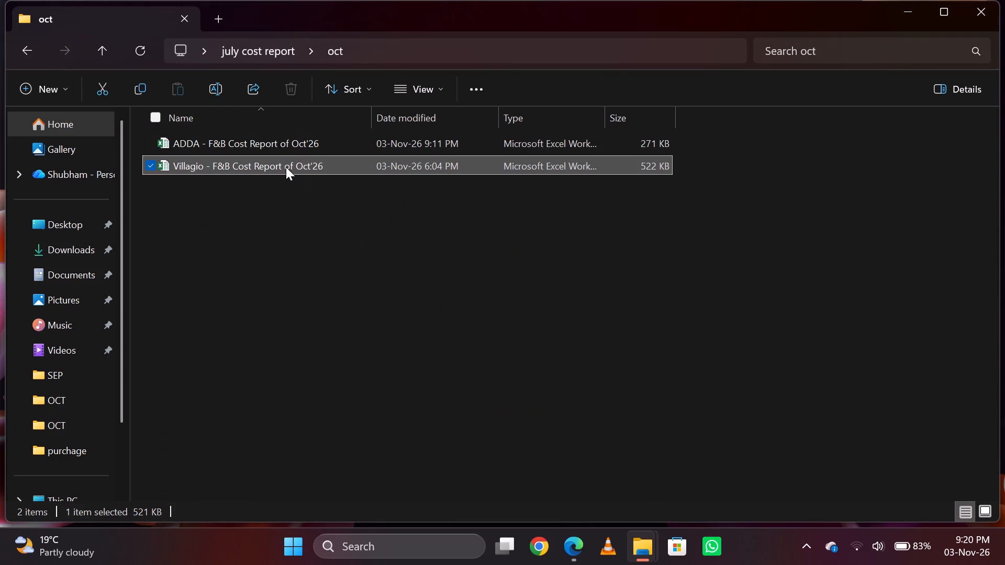
Open the Villagio - F&B Cost Report of Oct'26 workbook from the oct folder, maximise it and enable editing.
double_click(288, 166)
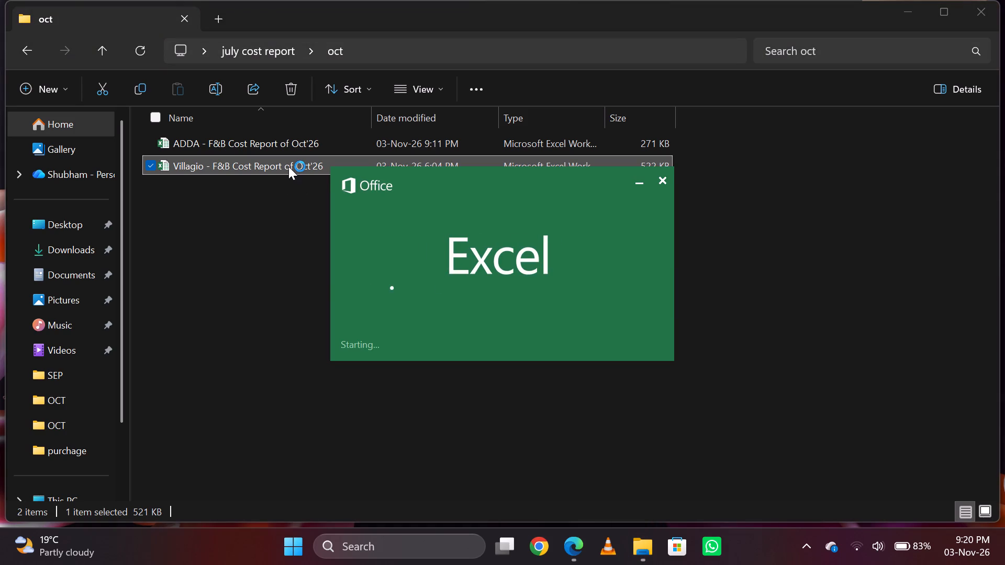
drag(551, 232, 857, 186)
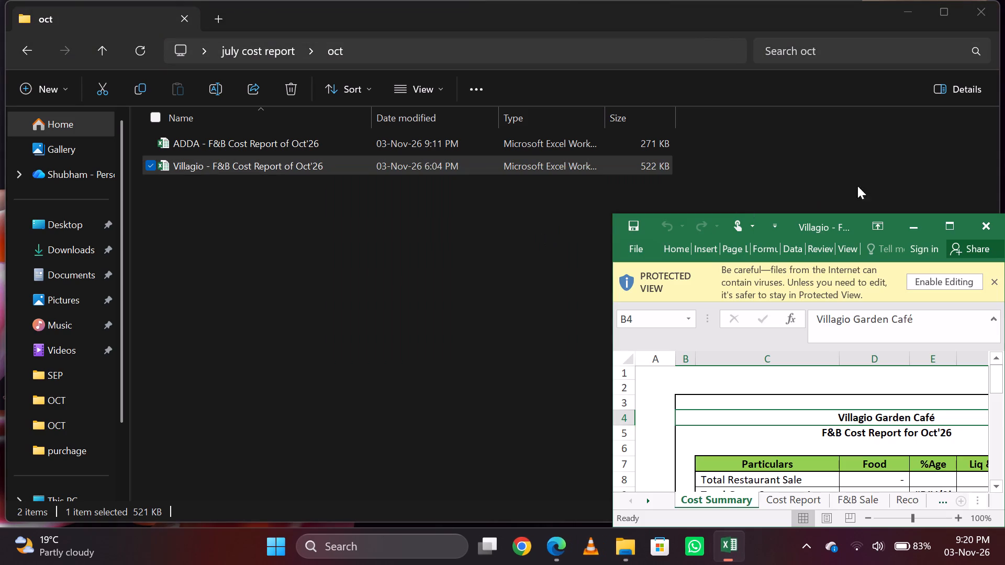
drag(857, 186, 948, 233)
click(948, 233)
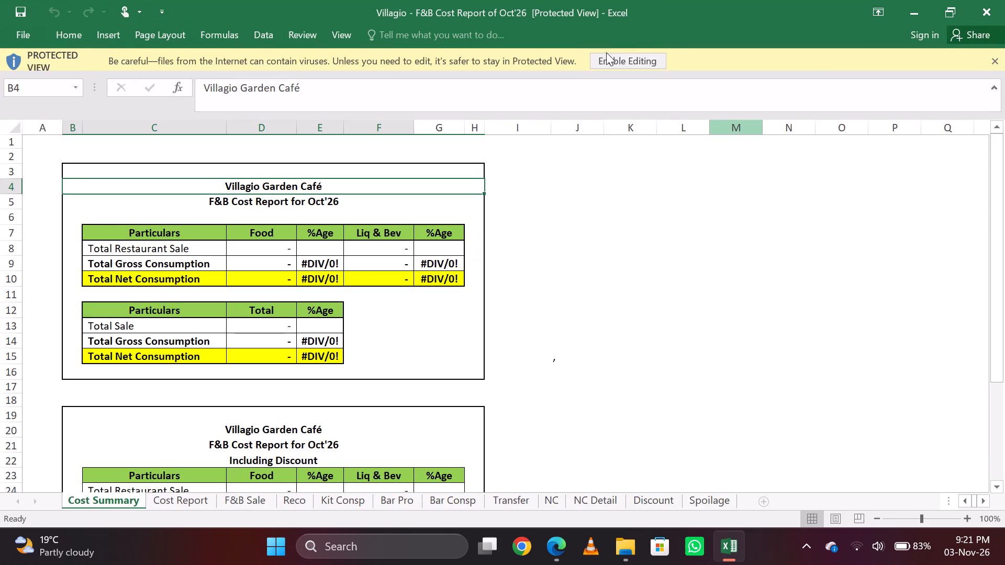
click(609, 66)
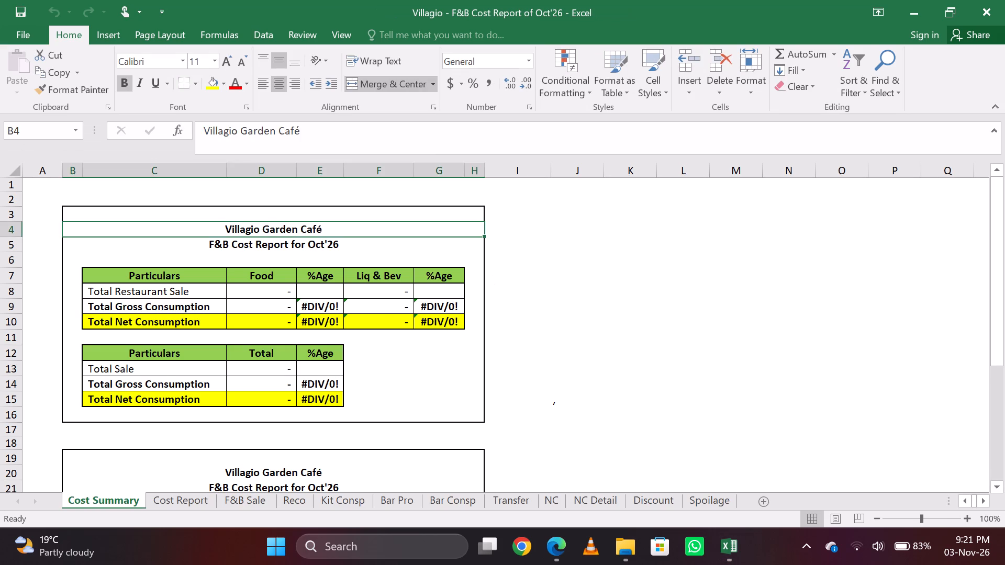
On the Kit Consp sheet, clear the kitchen closing stock of the Dairy & Cheese Products, cells I7 to I27.
key(ctrl+Page_Down)
key(ctrl+Page_Down)
key(ctrl+Page_Down)
key(ctrl+Page_Down)
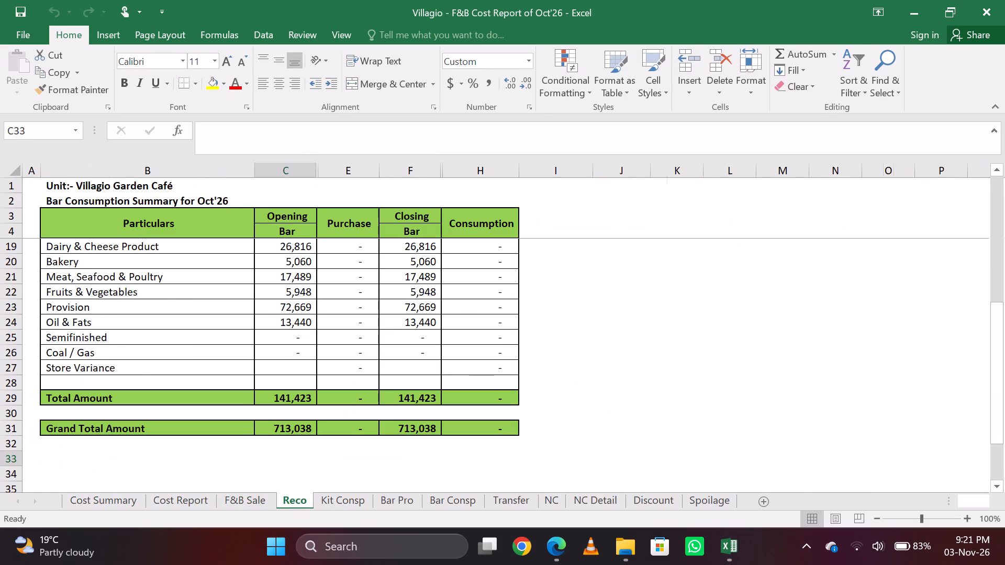
key(Up)
key(Right)
key(Right)
key(Right)
key(Down)
key(shift+Down)
key(shift+Down)
key(shift+Down)
key(shift+Down)
key(shift+Down)
key(shift+Down)
key(shift+Down)
key(shift+Down)
key(shift+Down)
key(shift+Down)
key(shift+Down)
key(shift+Down)
key(shift+Down)
key(shift+Down)
key(shift+Down)
key(shift+Down)
key(shift+Down)
key(shift+Down)
key(shift+Down)
key(shift+Down)
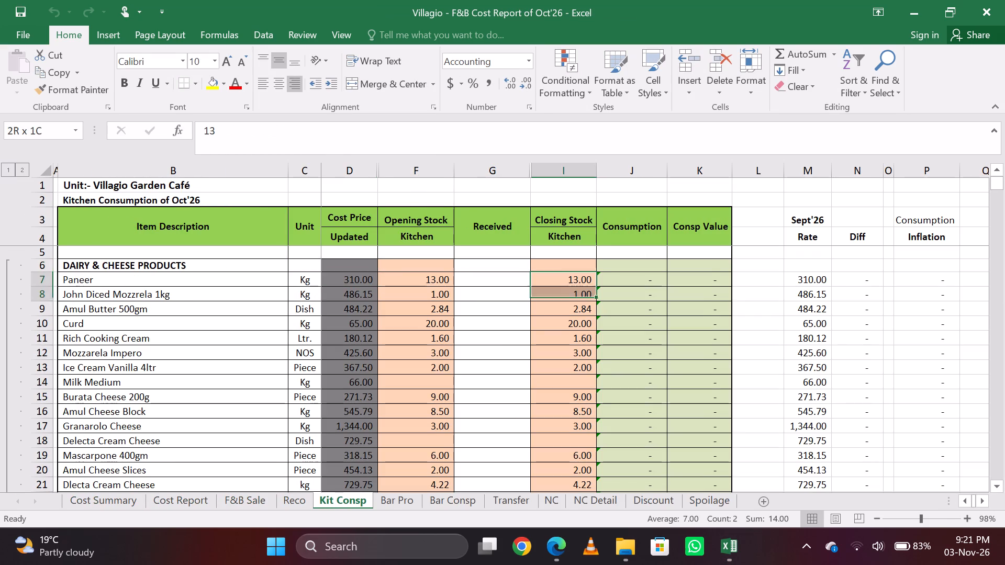
key(shift+Up)
key(shift+Up)
key(shift+Up)
key(shift+Up)
key(shift+Up)
key(shift+Up)
key(shift+Up)
key(shift+Up)
key(shift+Up)
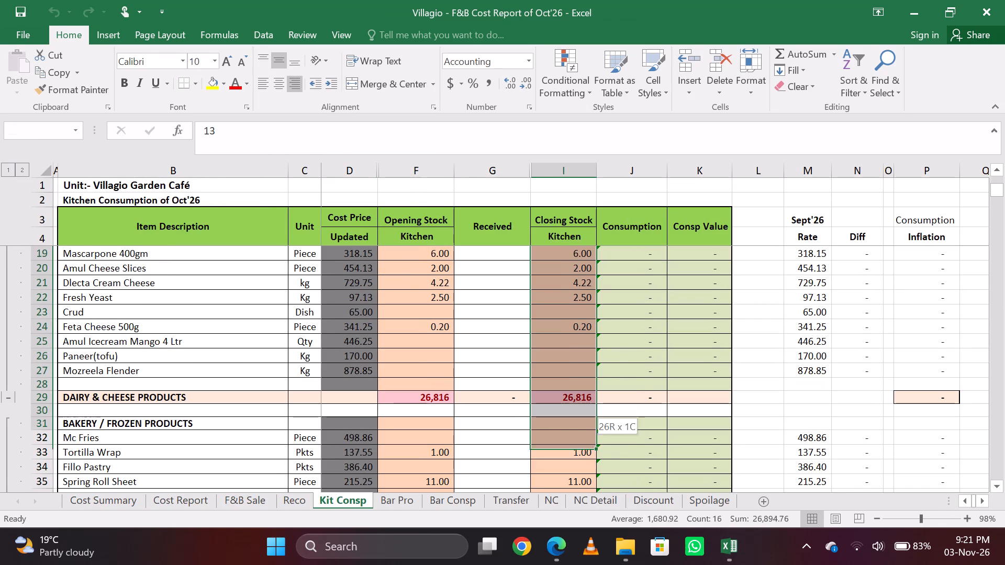
key(shift+Down)
key(Delete)
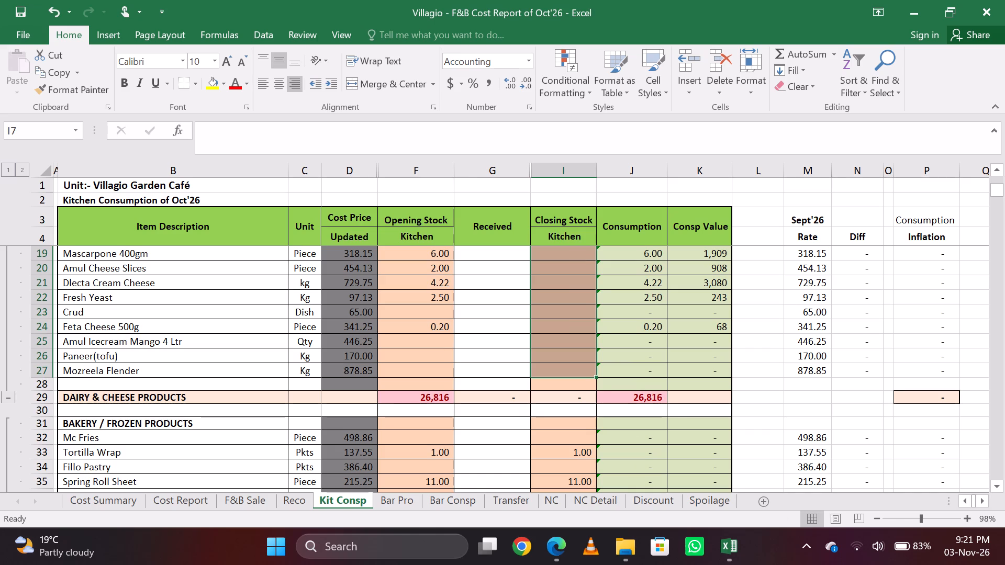
Clear the kitchen closing stock of the Bakery / Frozen Products section, cells I32 to I40.
click(585, 436)
key(shift+Down)
key(shift+Down)
key(shift+Down)
key(shift+Down)
key(shift+Down)
key(shift+Down)
key(shift+Down)
key(shift+Down)
key(shift+Down)
key(shift+Down)
key(shift+Down)
key(shift+Down)
key(shift+Down)
key(shift+Down)
key(shift+Down)
key(shift+Down)
key(shift+Down)
key(shift+Down)
key(shift+Down)
key(shift+Down)
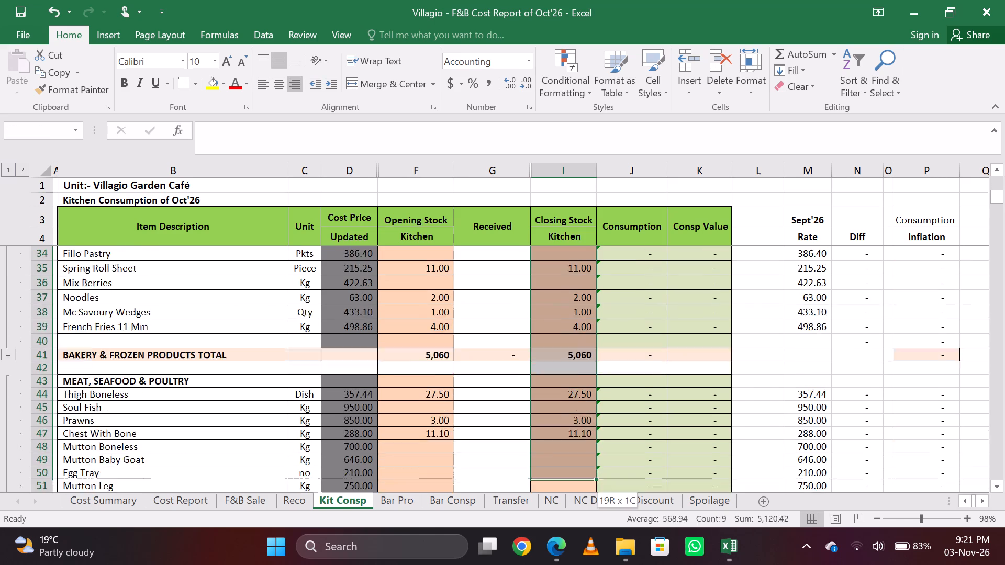
key(shift+Up)
key(shift+Up)
key(shift+Up)
key(shift+Up)
key(shift+Up)
key(shift+Up)
key(shift+Up)
key(shift+Up)
key(shift+Up)
key(shift+Up)
key(shift+Up)
key(shift+Up)
key(shift+Up)
key(Delete)
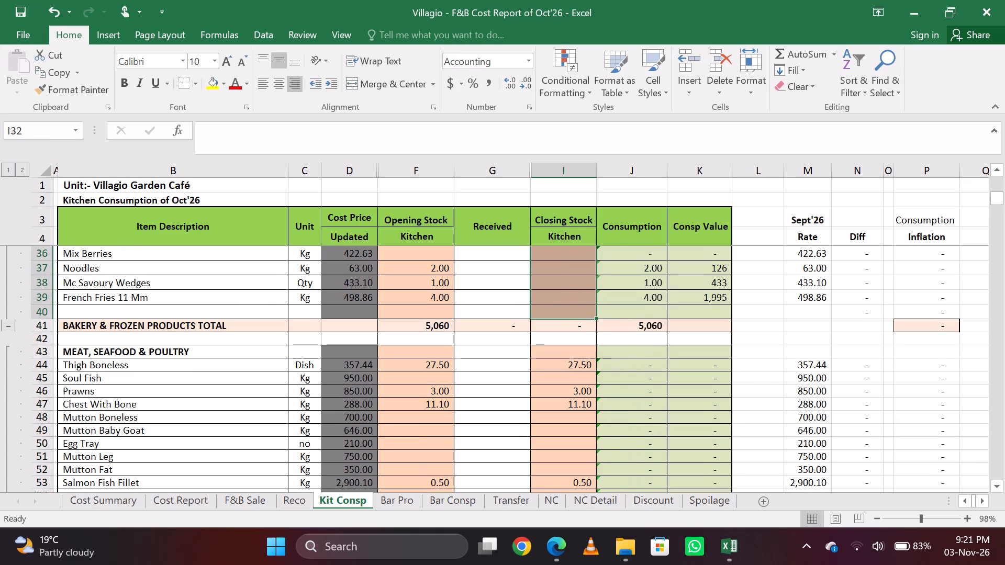
Clear the kitchen closing stock of the Meat, Seafood & Poultry section, cells I44 to I57.
click(575, 365)
key(shift+Down)
key(shift+Down)
key(shift+Down)
key(shift+Down)
key(shift+Down)
key(shift+Down)
key(shift+Down)
key(shift+Down)
key(shift+Down)
key(shift+Down)
key(shift+Down)
key(shift+Down)
key(shift+Down)
key(shift+Down)
key(shift+Down)
key(shift+Down)
key(shift+Down)
key(shift+Down)
key(shift+Down)
key(shift+Down)
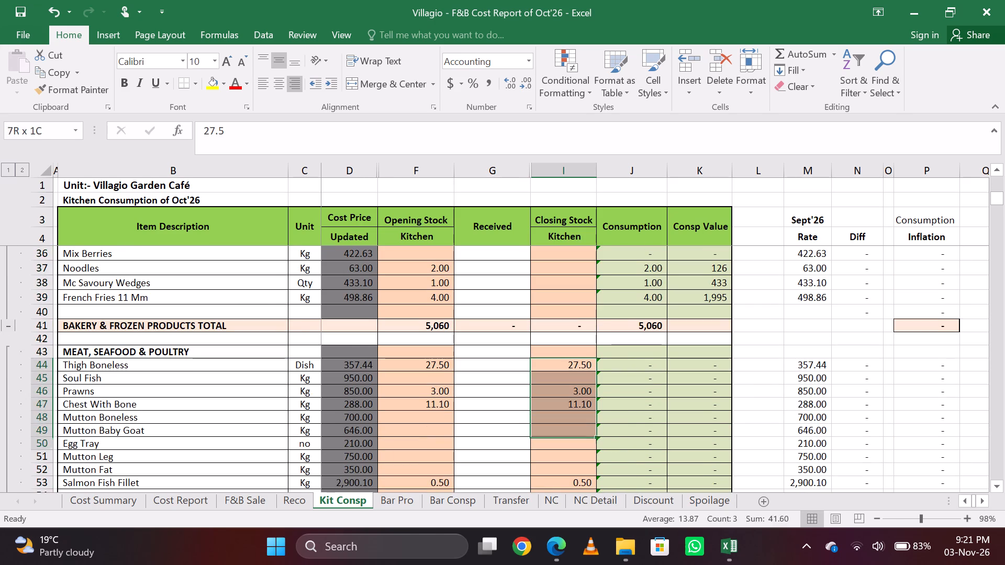
key(shift+Up)
key(shift+Up)
key(shift+Up)
key(shift+Up)
key(shift+Up)
key(shift+Up)
key(shift+Up)
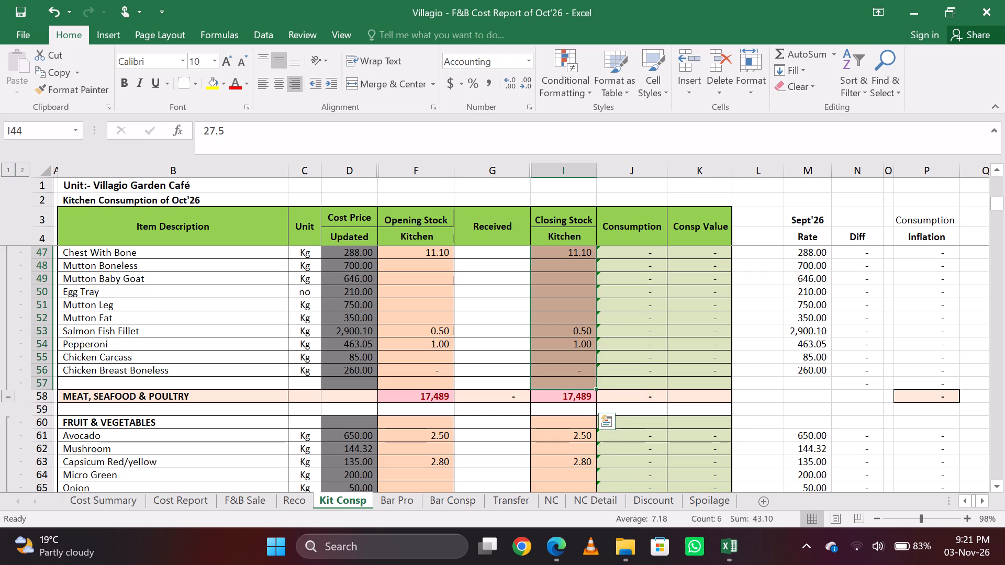
key(Delete)
Clear the kitchen closing stock of the Fruit & Vegetables section, cells I61 to I143.
click(579, 434)
key(shift+Down)
key(shift+Down)
key(shift+Down)
key(shift+Down)
key(shift+Down)
key(shift+Down)
key(shift+Down)
key(shift+Down)
key(shift+Down)
key(shift+Down)
key(shift+Down)
key(shift+Down)
key(shift+Down)
key(shift+Down)
key(shift+Down)
key(shift+Down)
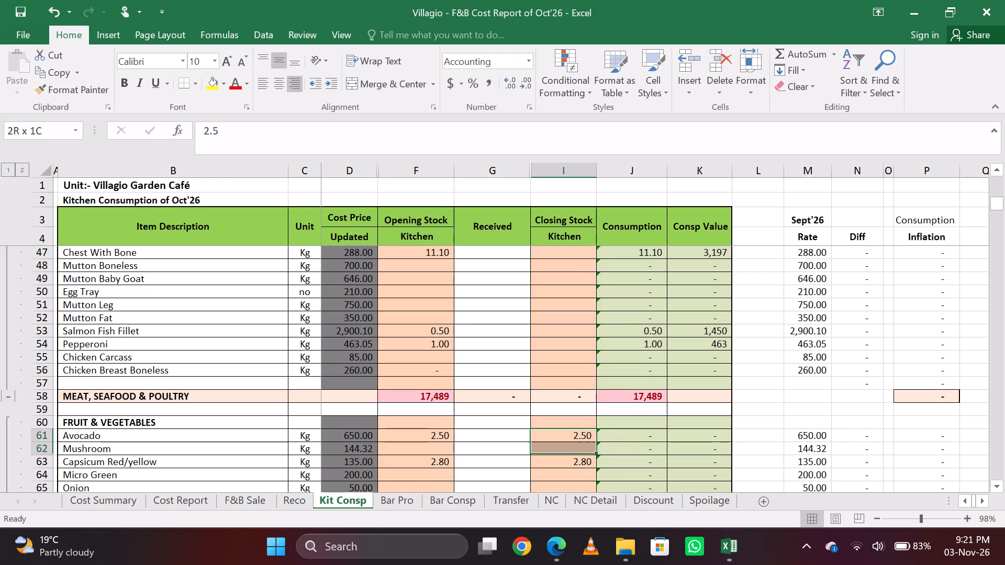
key(shift+Up)
key(shift+Down)
key(shift+Down)
key(shift+Down)
key(shift+Down)
key(shift+Down)
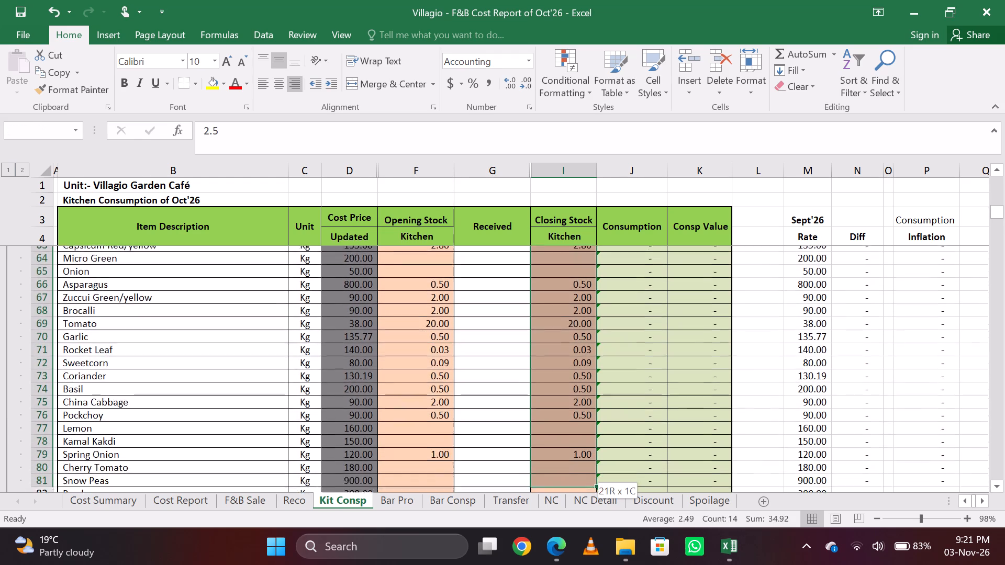
key(shift+Down)
key(shift+Down)
key(shift+Down)
key(shift+Down)
key(shift+Down)
key(shift+Down)
key(shift+Down)
key(shift+Down)
key(shift+Down)
key(shift+Down)
key(shift+Down)
key(shift+Down)
key(shift+Down)
key(shift+Down)
key(shift+Down)
key(shift+Down)
key(shift+Down)
key(shift+Down)
key(shift+Down)
key(shift+Down)
key(shift+Down)
key(shift+Down)
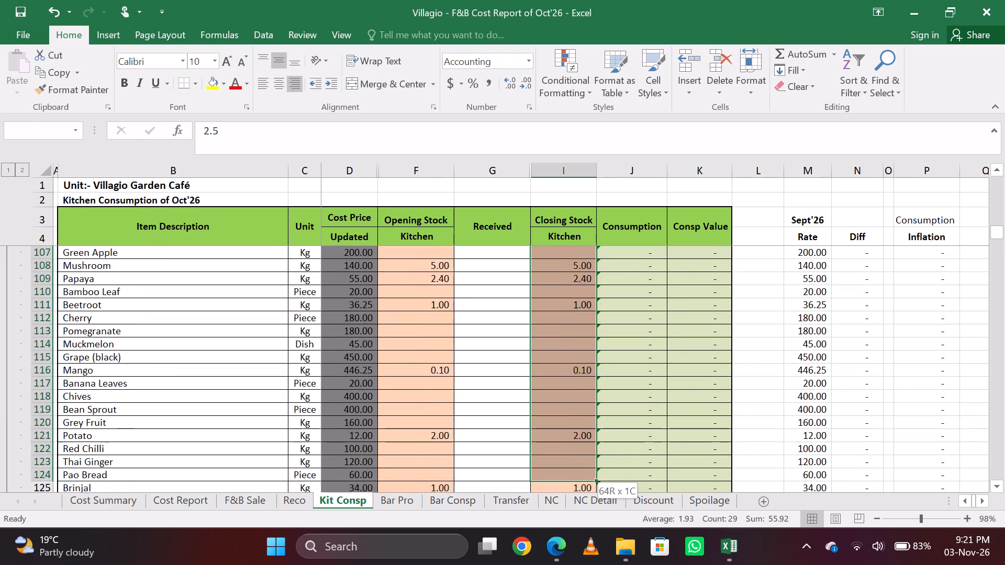
key(shift+Up)
key(shift+Up)
key(shift+Up)
key(shift+Up)
key(shift+Up)
key(shift+Up)
key(shift+Up)
key(shift+Up)
key(shift+Up)
key(shift+Up)
key(shift+Up)
key(shift+Up)
key(shift+Up)
key(shift+Up)
key(shift+Up)
key(shift+Up)
key(shift+Up)
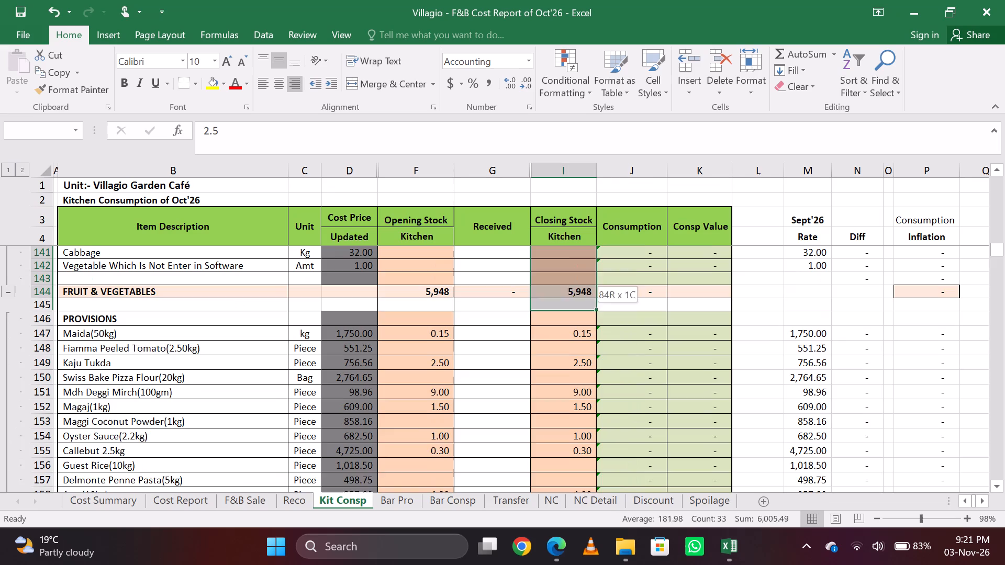
key(shift+Down)
key(shift+Down)
key(shift+Down)
key(Delete)
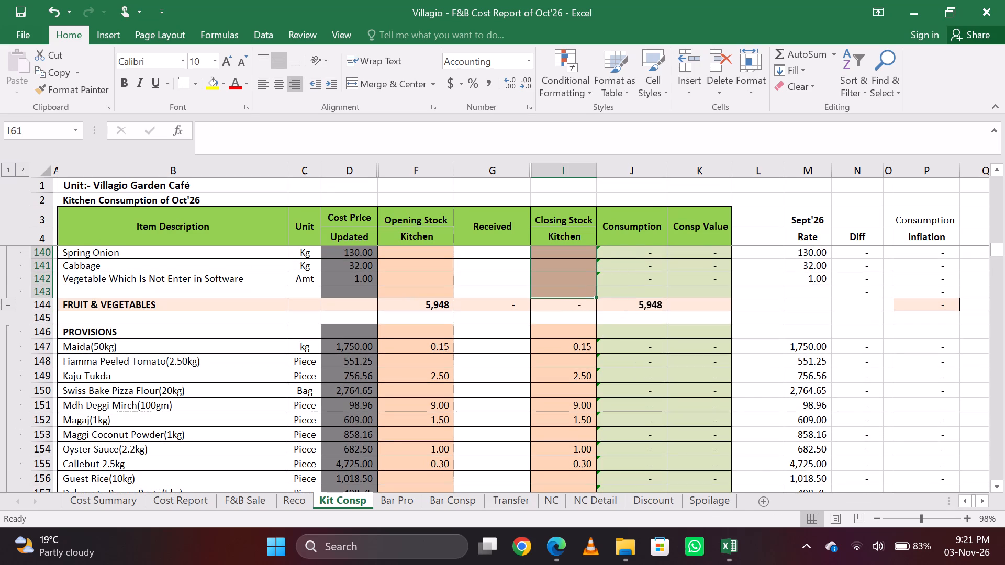
Clear the kitchen closing stock of the Provisions section, cells I147 to I375.
click(572, 347)
key(shift+Down)
key(shift+Down)
key(shift+Down)
key(shift+Down)
key(shift+Down)
key(shift+Down)
key(shift+Down)
key(shift+Down)
key(shift+Down)
key(shift+Down)
key(shift+Down)
key(shift+Down)
key(shift+Down)
key(shift+Down)
key(shift+Down)
key(shift+Down)
key(shift+Down)
key(shift+Down)
key(shift+Down)
key(shift+Down)
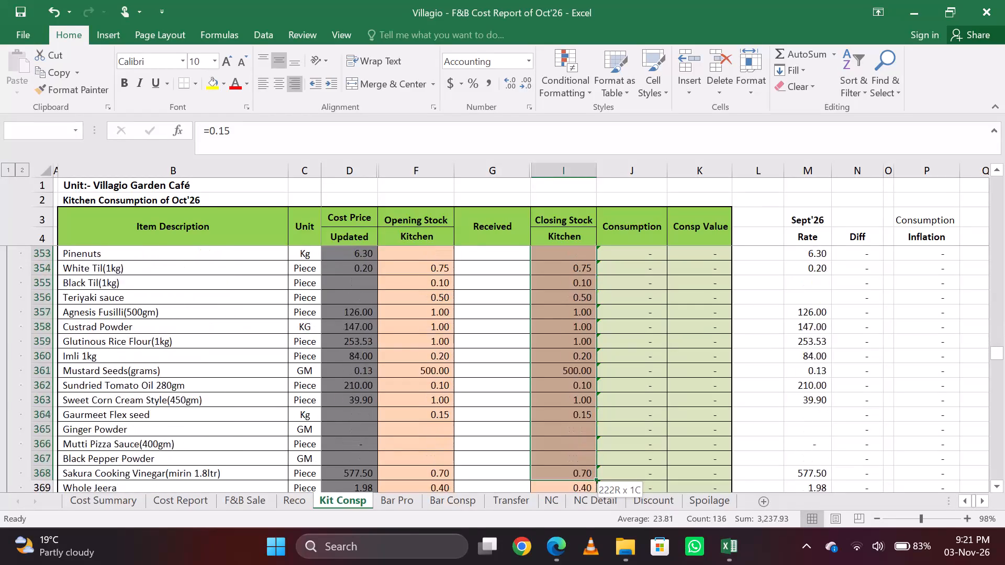
key(shift+Up)
key(shift+Up)
key(shift+Up)
key(shift+Up)
key(shift+Up)
key(shift+Up)
key(shift+Up)
key(shift+Up)
key(shift+Up)
key(shift+Up)
key(shift+Up)
key(shift+Up)
key(shift+Up)
key(shift+Up)
key(shift+Up)
key(shift+Up)
key(shift+Up)
key(shift+Up)
key(shift+Up)
key(shift+Up)
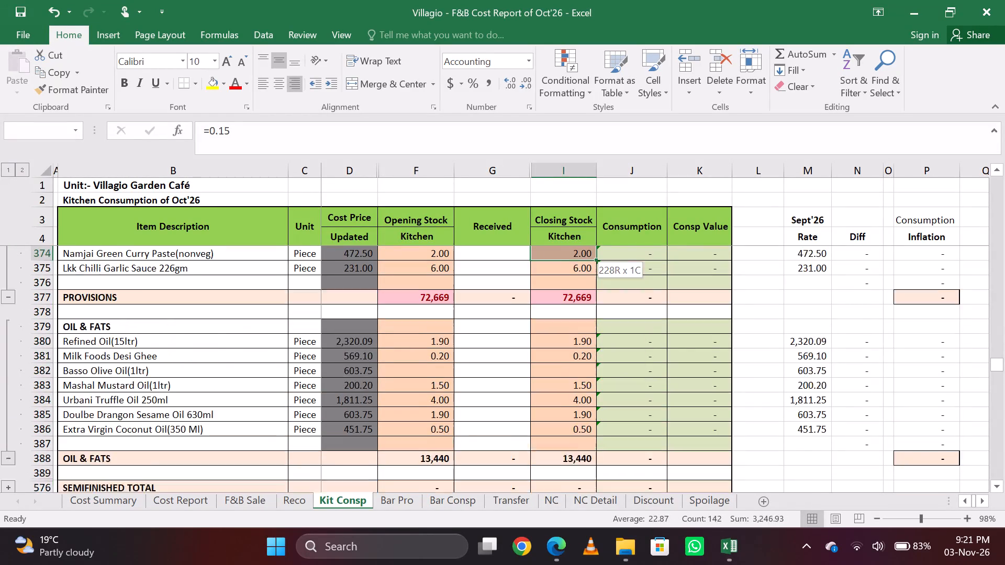
key(shift+Down)
key(shift+Down)
key(shift+Down)
key(shift+Down)
key(shift+Down)
key(shift+Down)
key(Delete)
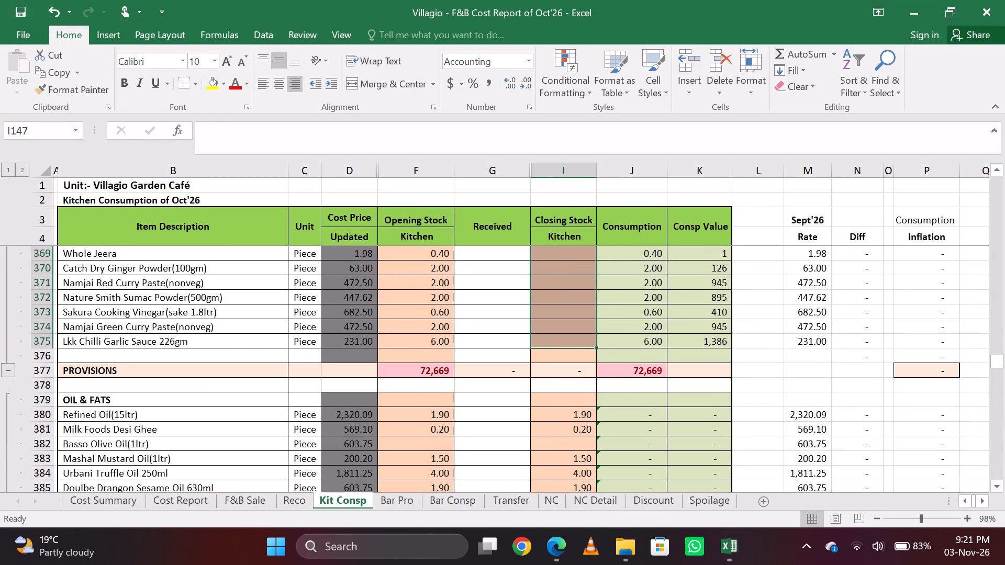
Clear the kitchen closing stock of the Oil & Fats section, cells I380 to I387.
click(568, 411)
key(shift+Down)
key(shift+Down)
key(shift+Down)
key(shift+Down)
key(shift+Down)
key(shift+Down)
key(shift+Down)
key(shift+Down)
key(shift+Down)
key(shift+Down)
key(shift+Down)
key(shift+Down)
key(shift+Down)
key(shift+Down)
key(shift+Down)
key(shift+Down)
key(shift+Down)
key(shift+Down)
key(shift+Down)
key(shift+Down)
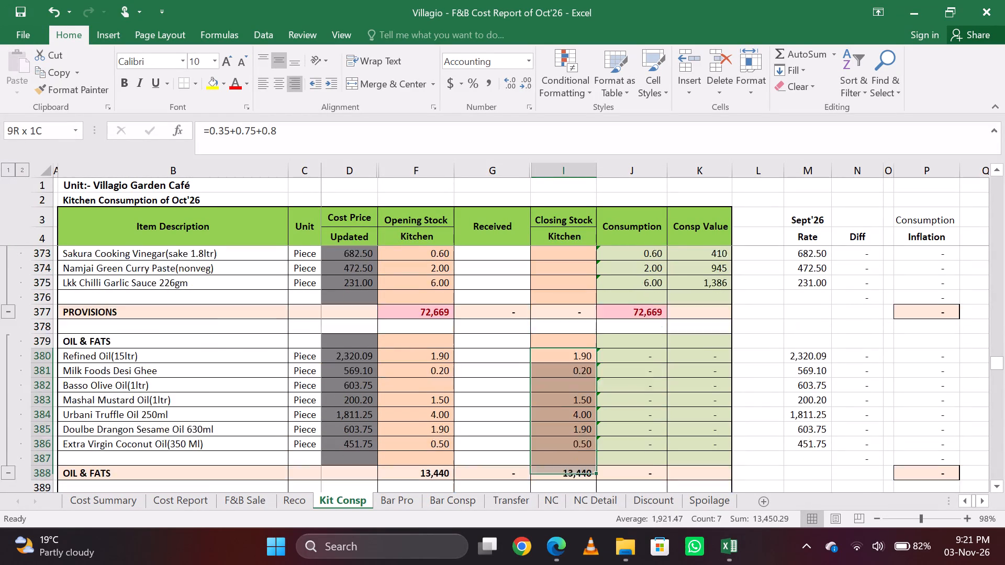
key(shift+Up)
key(shift+Up)
key(shift+Up)
key(shift+Up)
key(shift+Up)
key(shift+Up)
key(shift+Up)
key(shift+Up)
key(shift+Up)
key(shift+Up)
key(shift+Up)
key(shift+Up)
key(shift+Up)
key(shift+Up)
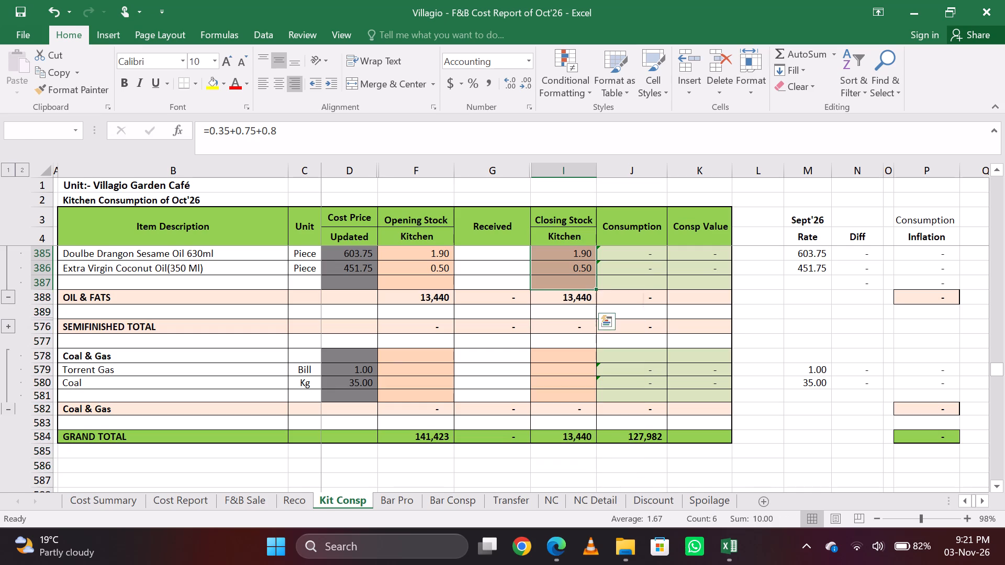
key(Delete)
Deselect the cleared Oil & Fats range and save the Villagio October cost report workbook.
click(568, 411)
key(ctrl+s)
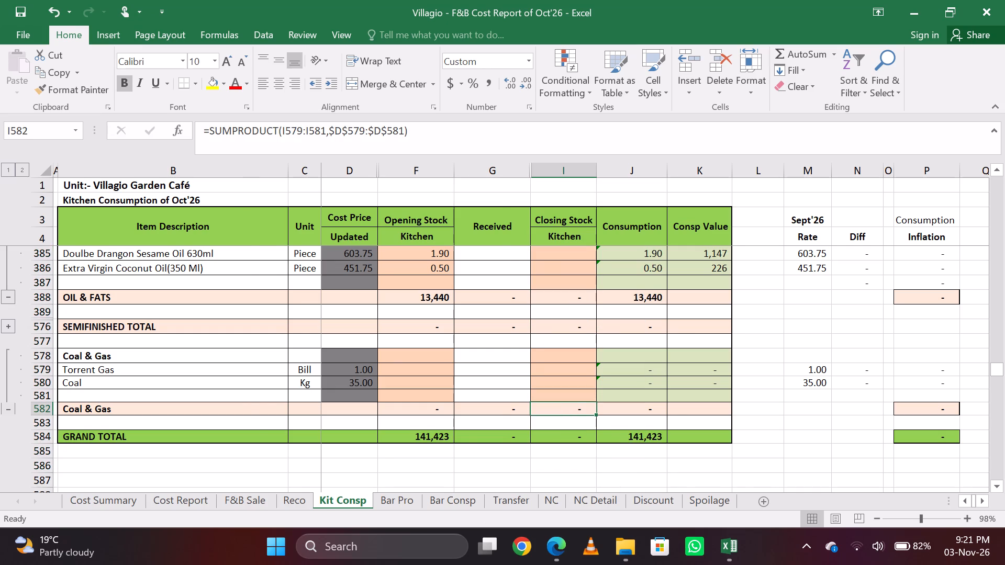
On the Bar Pro sheet, clear the bar closing stock of the Crush & Syrup section, cells H7 to H38.
key(ctrl+Page_Down)
key(Right)
key(Down)
key(Down)
key(Down)
key(Down)
key(Down)
key(Down)
key(Down)
key(Down)
key(Down)
key(Down)
key(Down)
key(Down)
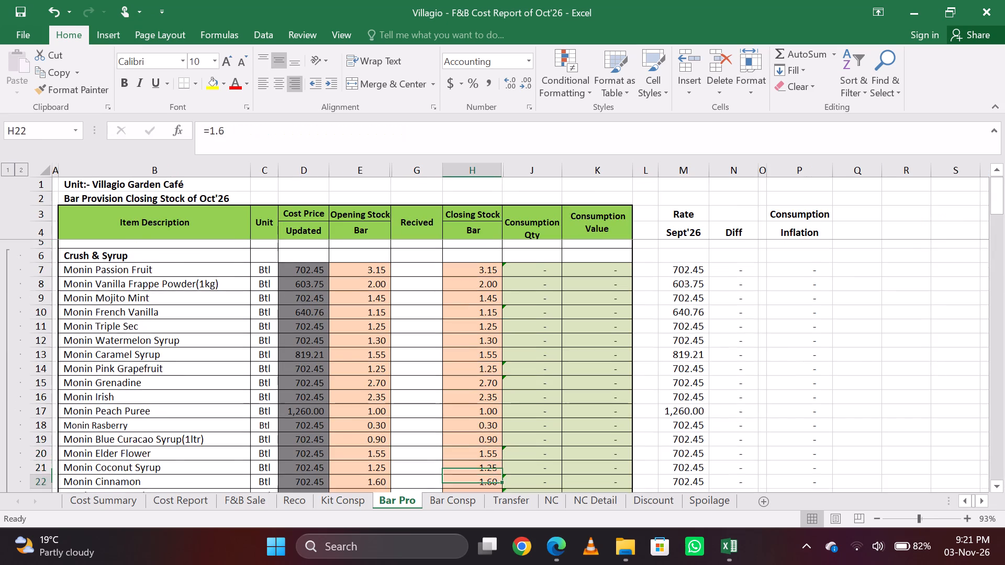
key(Up)
key(Up)
key(Up)
key(Up)
key(Up)
key(Up)
key(Up)
key(Up)
key(Up)
key(Up)
key(Up)
key(Up)
key(Up)
key(Up)
key(Up)
key(Up)
key(Up)
key(Up)
key(Up)
key(Up)
key(Down)
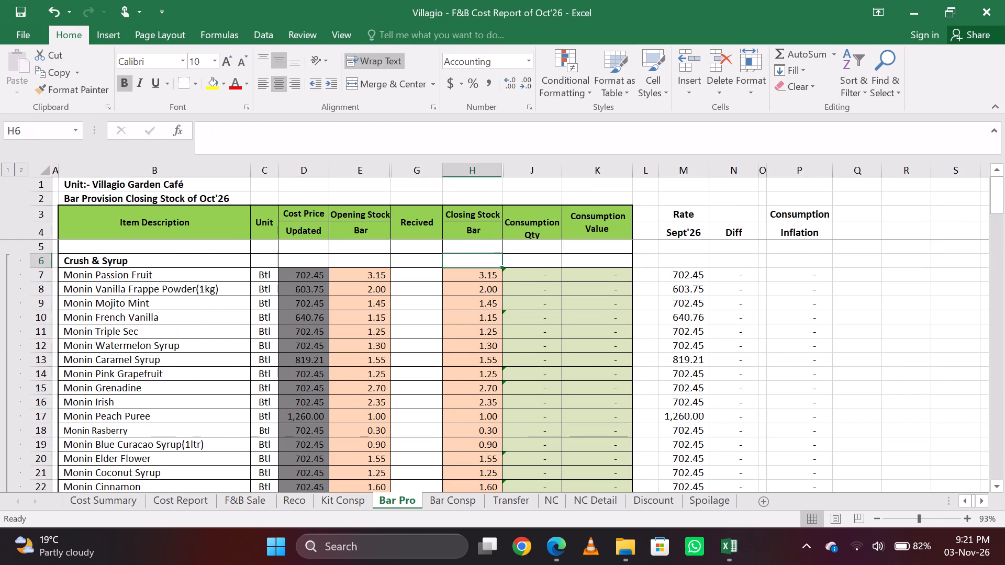
key(Down)
key(shift+Down)
key(shift+Down)
key(shift+Down)
key(shift+Down)
key(shift+Down)
key(shift+Down)
key(shift+Down)
key(shift+Down)
key(shift+Down)
key(shift+Down)
key(shift+Down)
key(shift+Down)
key(shift+Down)
key(shift+Down)
key(shift+Down)
key(shift+Down)
key(shift+Down)
key(shift+Down)
key(shift+Down)
key(shift+Down)
key(shift+Down)
key(shift+Down)
key(shift+Down)
key(shift+Down)
key(shift+Down)
key(shift+Down)
key(shift+Down)
key(shift+Down)
key(shift+Down)
key(shift+Down)
key(shift+Down)
key(shift+Down)
key(shift+Down)
key(shift+Down)
key(shift+Down)
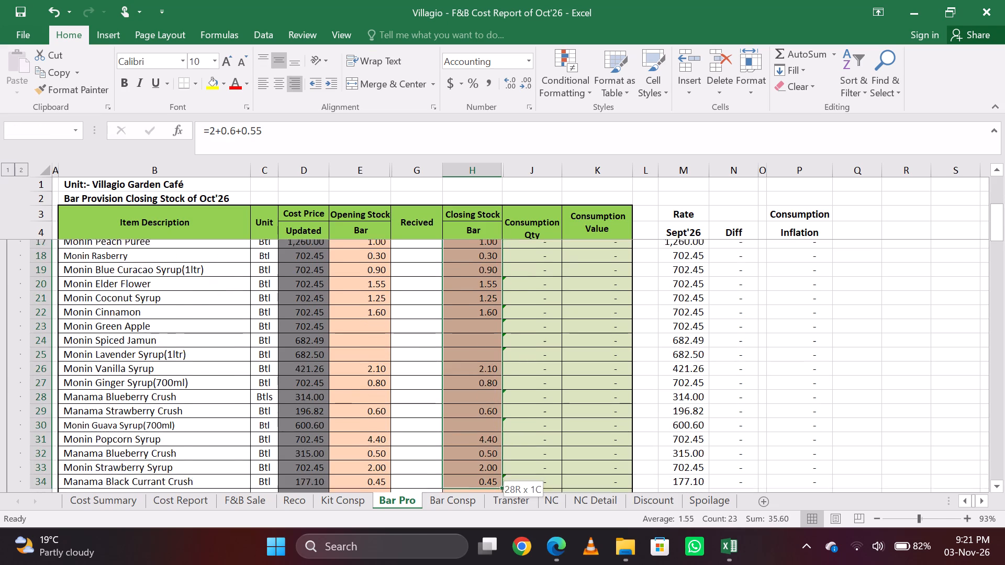
key(shift+Up)
key(shift+Up)
key(shift+Up)
key(shift+Up)
key(shift+Up)
key(shift+Up)
key(shift+Up)
key(shift+Up)
key(shift+Up)
key(shift+Up)
key(shift+Up)
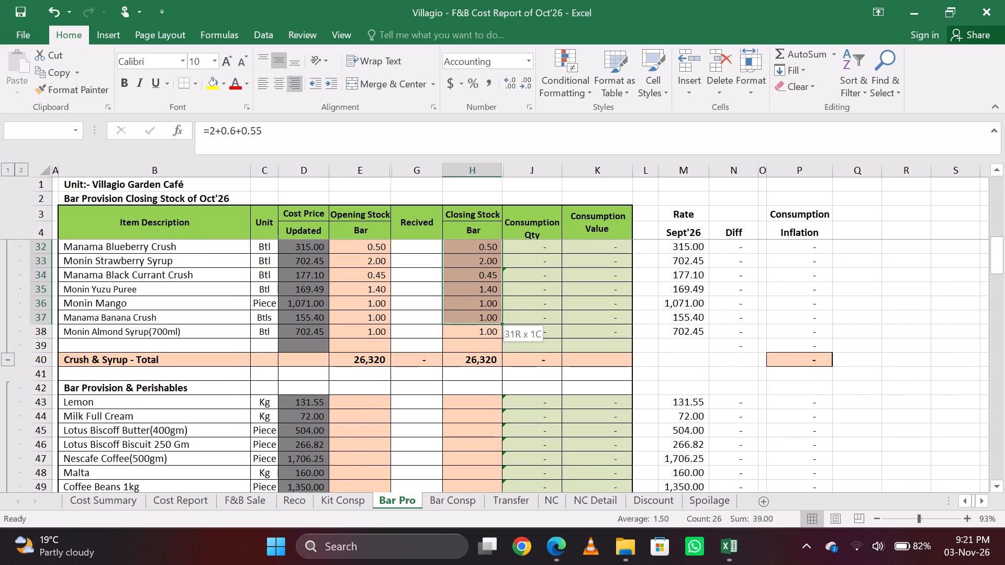
key(shift+Down)
key(Delete)
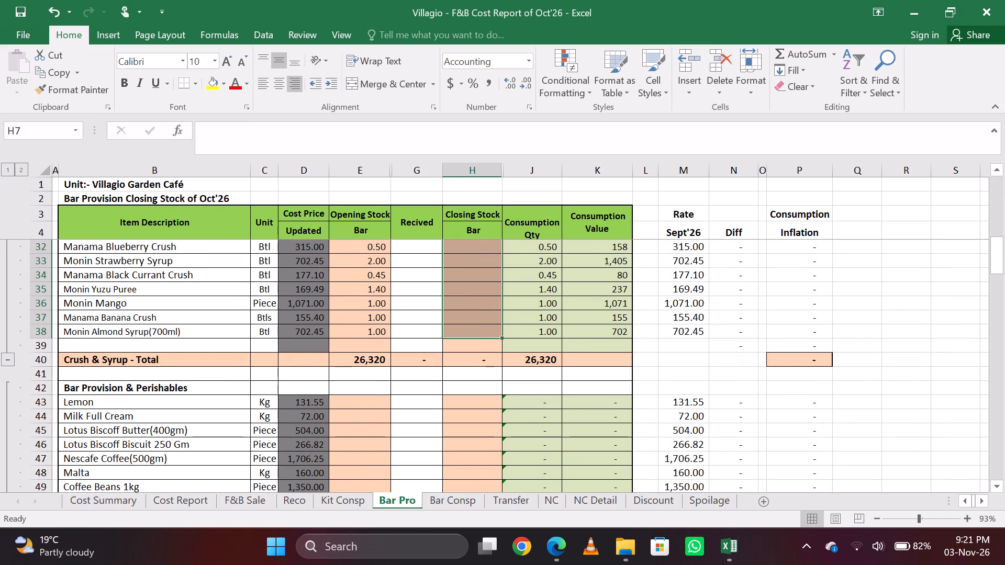
Check the closing stock columns of the Bar Provision & Perishables and Ice sections on the Bar Pro sheet.
scroll(501, 429, down, 9)
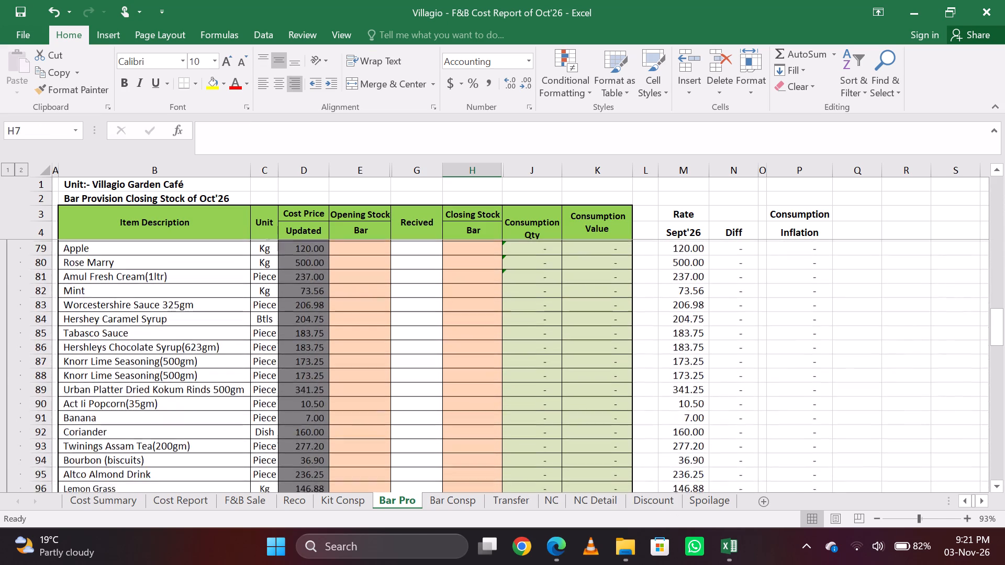
scroll(501, 429, down, 5)
scroll(501, 429, up, 3)
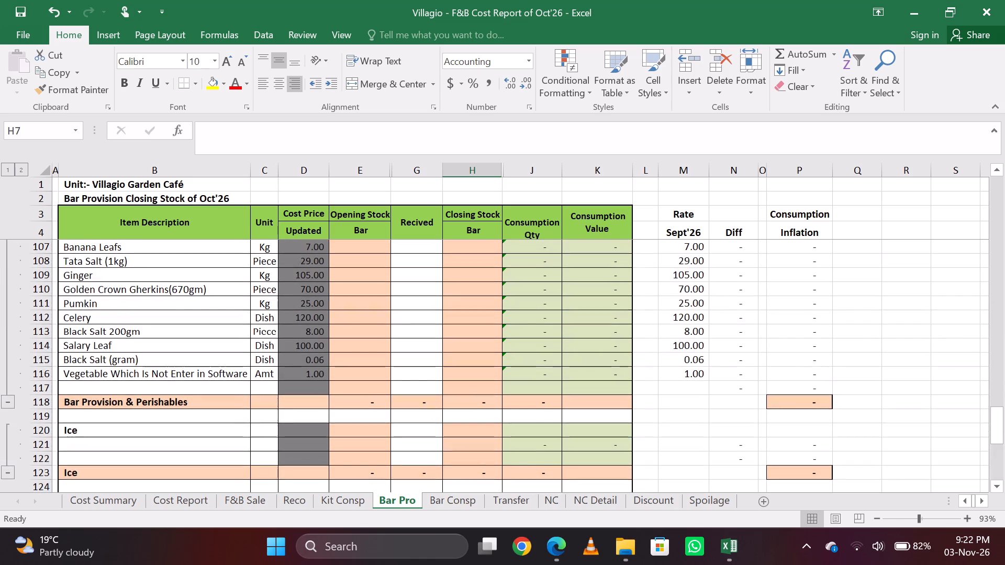
scroll(500, 395, up, 9)
On the Bar Consp sheet, examine the bar closing stock ML column from the Single Malt section down to the Beverage section.
key(ctrl+Page_Down)
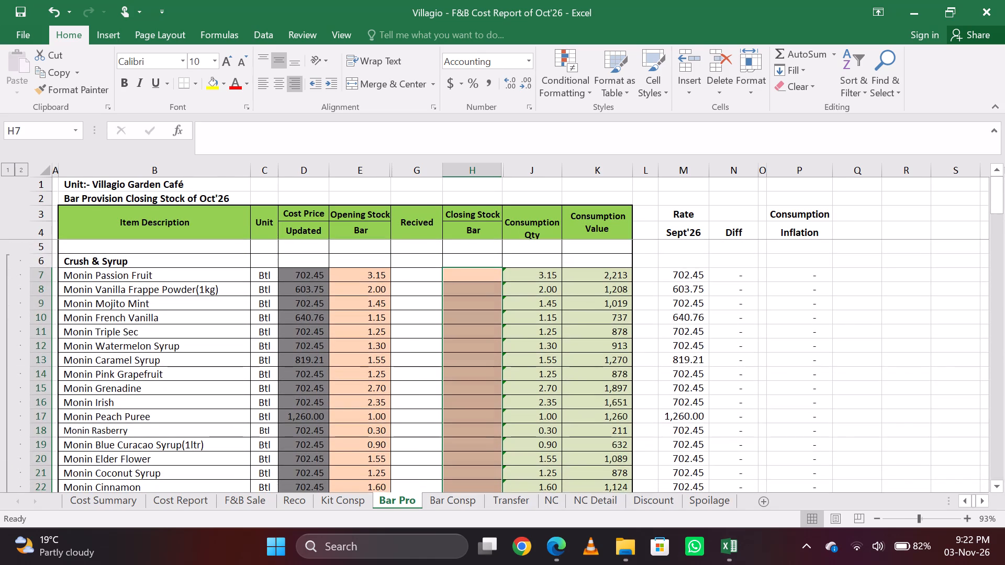
key(Left)
key(Left)
key(Left)
key(Left)
key(Left)
key(Left)
key(Left)
key(Left)
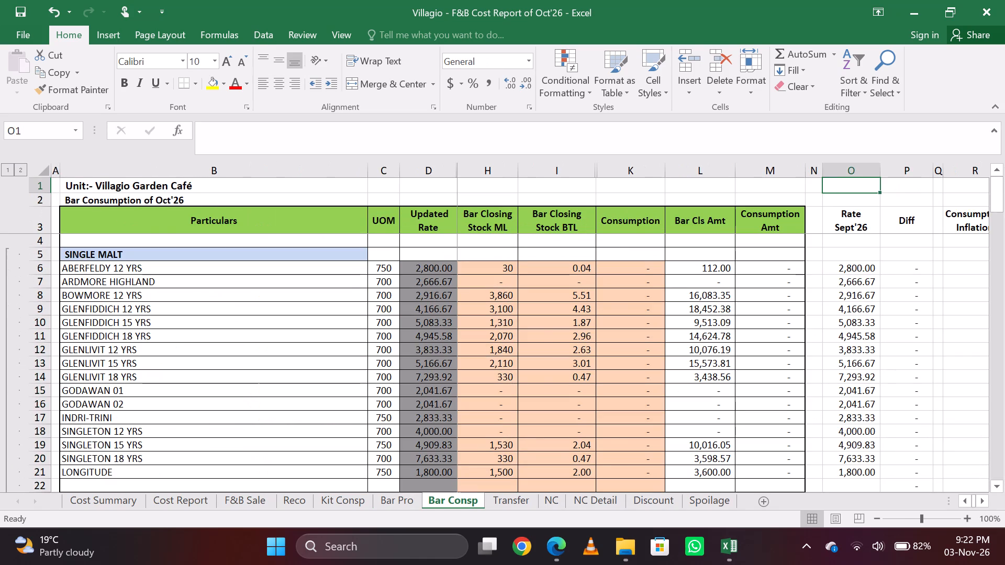
key(Right)
key(Down)
key(Right)
key(Down)
key(Left)
key(Down)
key(Down)
key(Down)
key(Down)
key(Down)
key(Down)
key(Down)
key(Down)
key(Down)
key(Down)
key(Down)
key(Down)
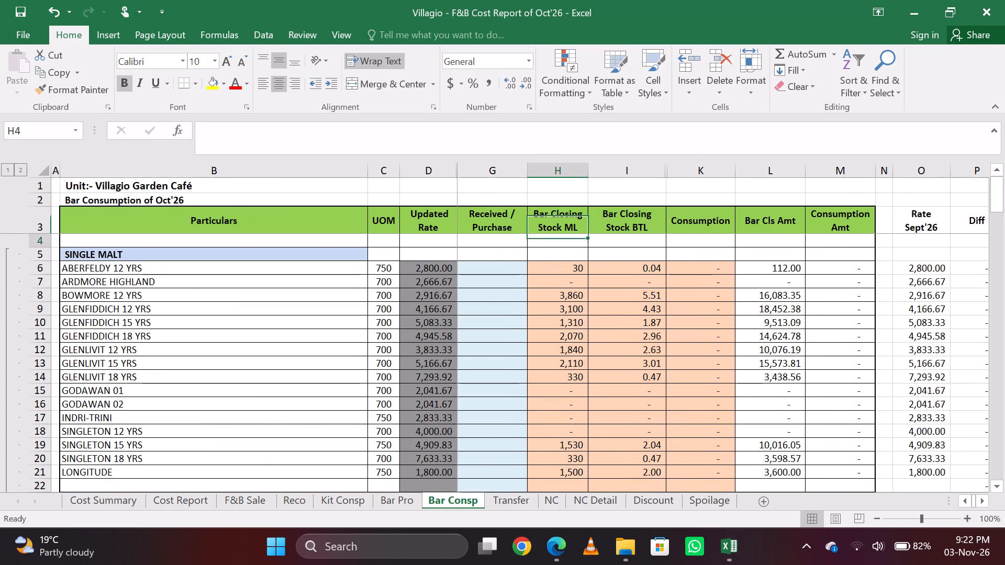
key(Page_Down)
key(Page_Down)
key(Page_Down)
key(Page_Down)
key(Page_Down)
key(Page_Down)
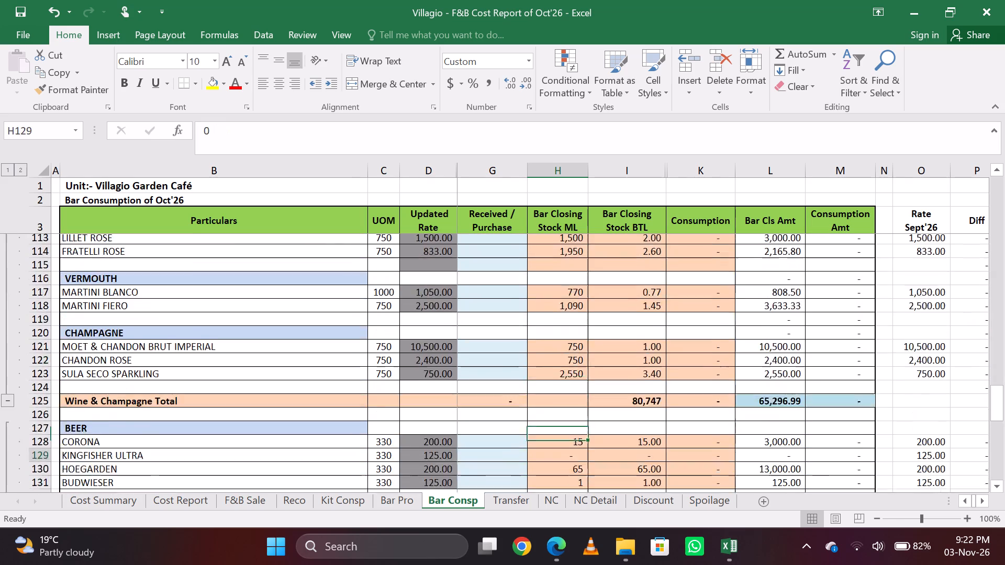
key(Page_Down)
key(Page_Down)
On the Bar Consp sheet, clear the closing stock of the Beverage section from Himalaya Water to Real Apple Juice, cells H138 to H154.
key(Page_Up)
key(Up)
key(Up)
key(Up)
key(Up)
key(Up)
key(Up)
key(Up)
key(Up)
key(Up)
key(Up)
key(Up)
key(Up)
key(Up)
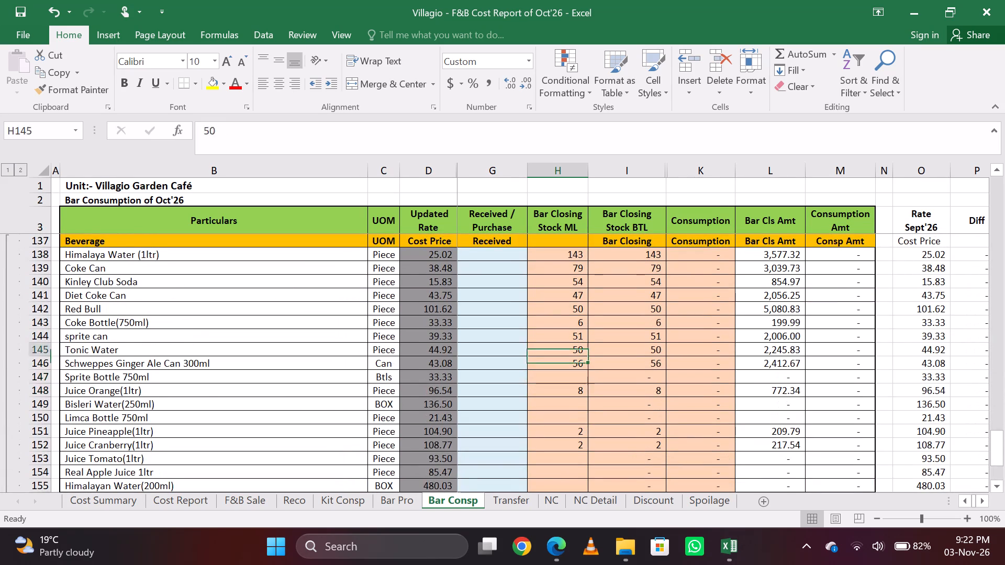
key(Down)
key(Down)
key(Down)
key(shift+Down)
key(shift+Down)
key(shift+Down)
key(shift+Down)
key(shift+Down)
key(shift+Down)
key(shift+Down)
key(shift+Down)
key(shift+Down)
key(shift+Down)
key(shift+Down)
key(shift+Down)
key(shift+Down)
key(shift+Down)
key(shift+Down)
key(shift+Down)
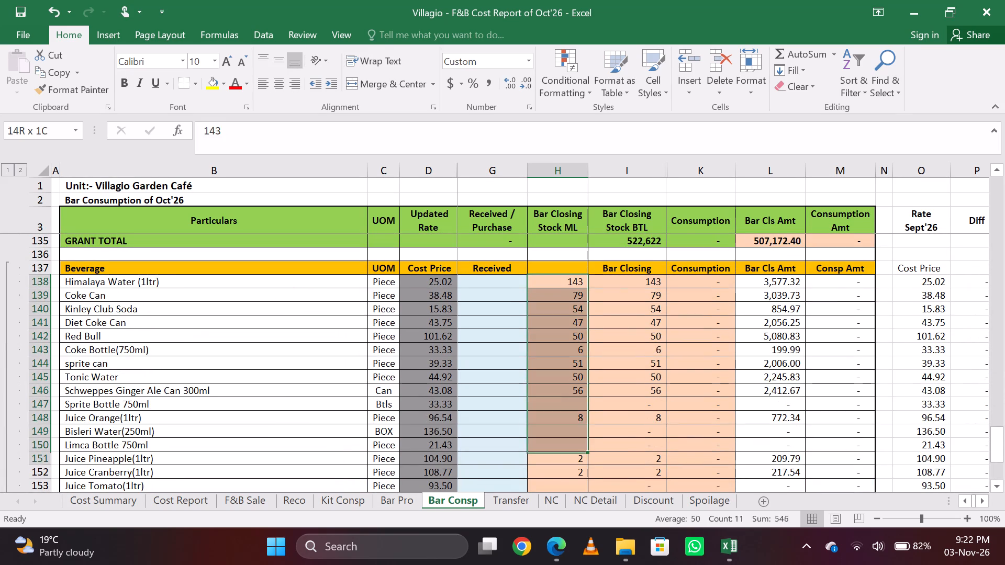
key(shift+Down)
key(shift+Up)
key(Delete)
Deselect the cleared Beverage range after checking the section's last rows, and save the Villagio October cost report workbook.
scroll(500, 395, down, 1)
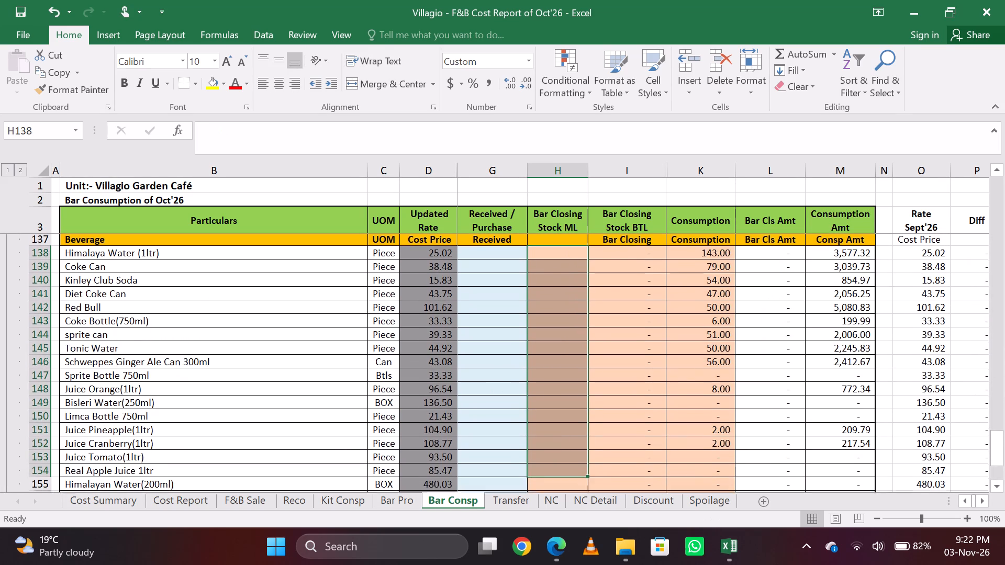
scroll(500, 395, down, 2)
click(559, 394)
key(Up)
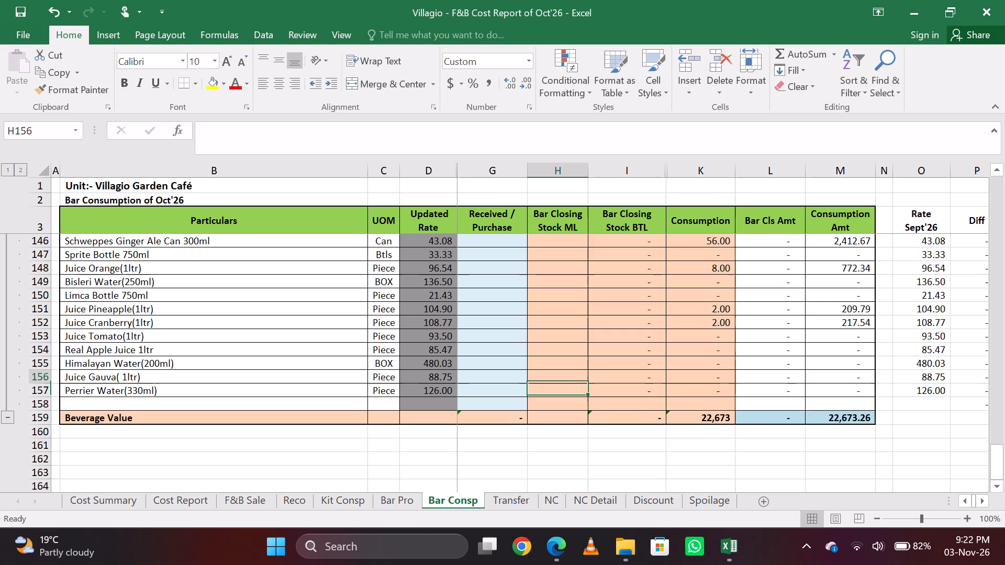
key(Down)
key(ctrl+s)
Check the Transfer, NC, NC Detail, Discount and Spoilage sheets for remaining entries, and go back to the Reco sheet's consumption summary.
key(ctrl+Page_Down)
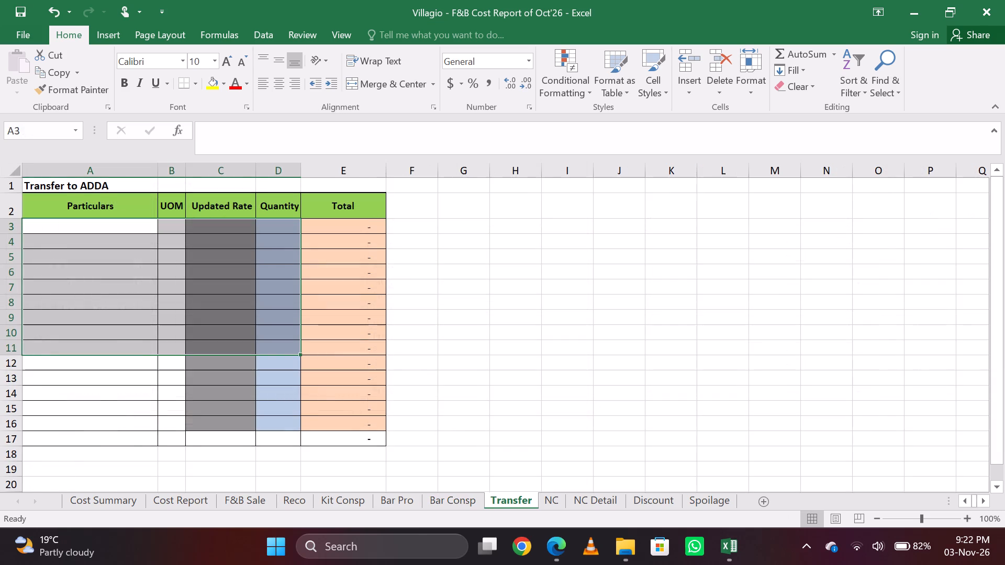
key(ctrl+Page_Down)
key(ctrl+Page_Down)
key(ctrl+Page_Down)
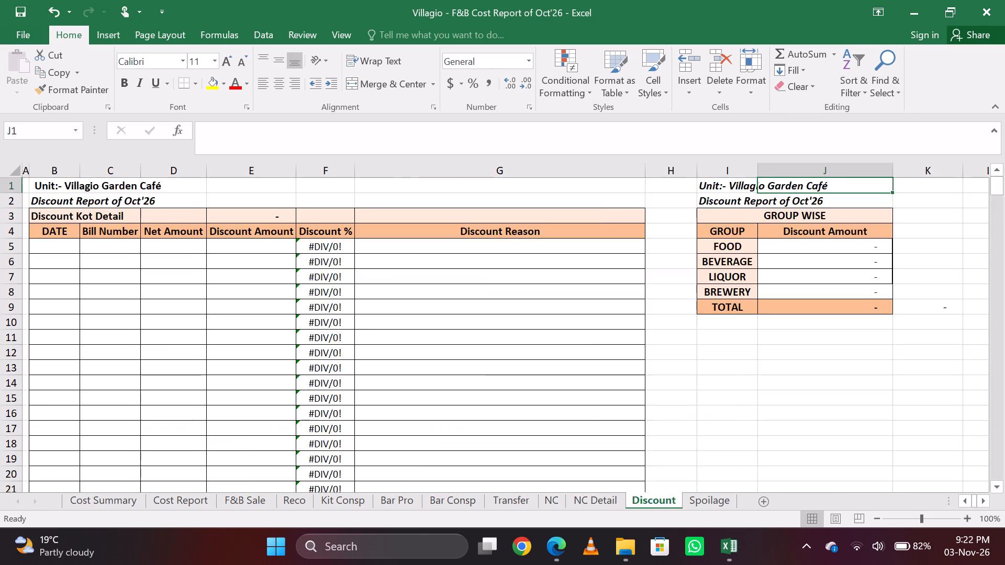
key(ctrl+Page_Down)
key(ctrl+Page_Up)
key(ctrl+Page_Up)
key(ctrl+Page_Up)
key(ctrl+Page_Up)
key(ctrl+Page_Up)
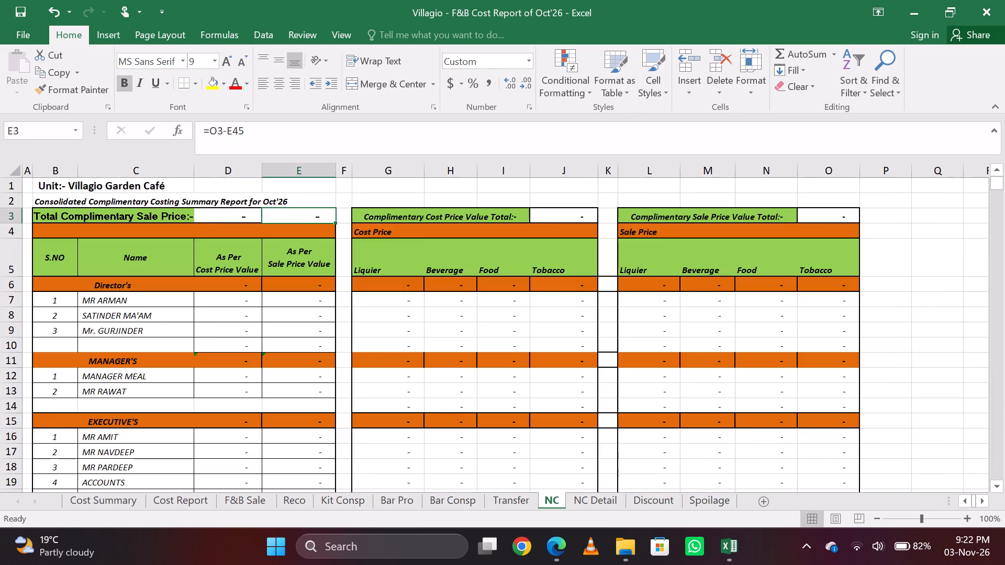
key(ctrl+Page_Up)
key(ctrl+Page_Up)
key(ctrl+Page_Up)
Save the Villagio October cost report with the Kit Consp sheet active and close the workbook.
key(ctrl+s)
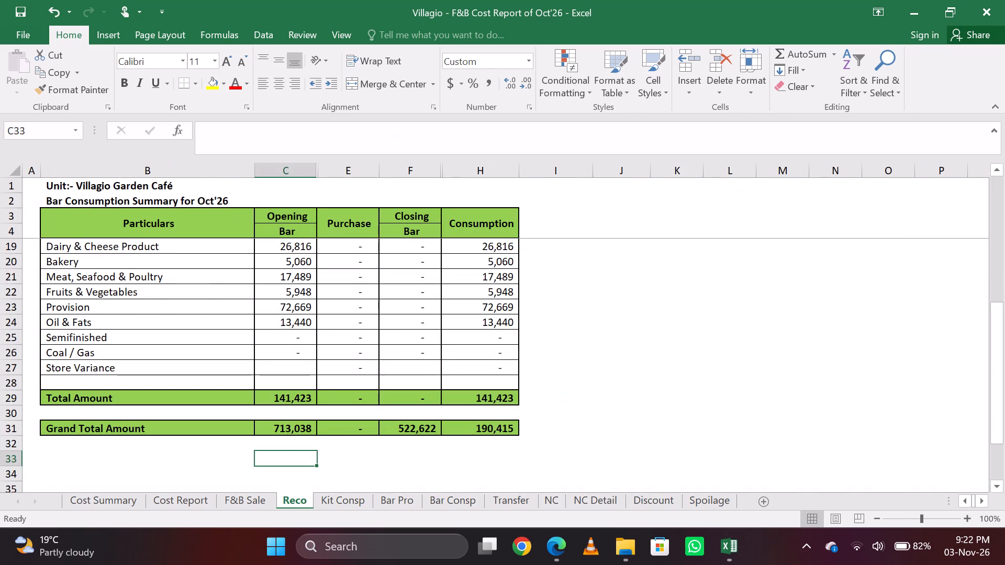
key(ctrl+Page_Down)
key(ctrl+s)
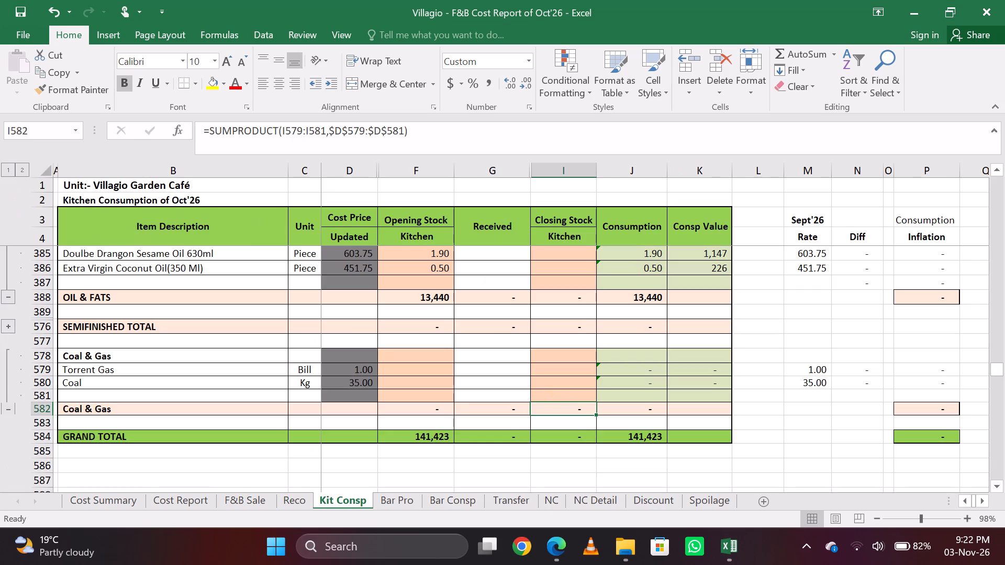
click(1004, 0)
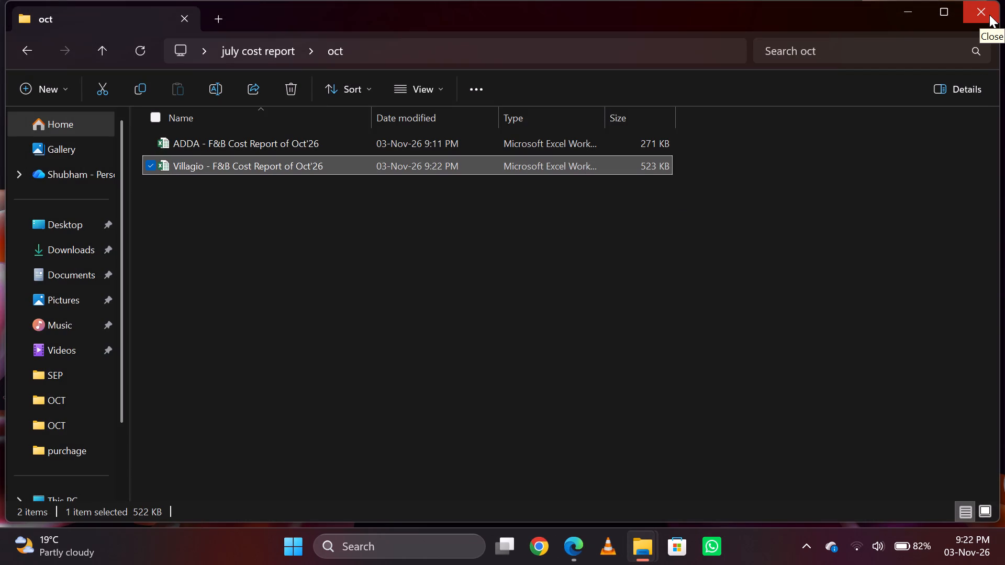
Close the open oct and Downloads folder windows.
click(989, 15)
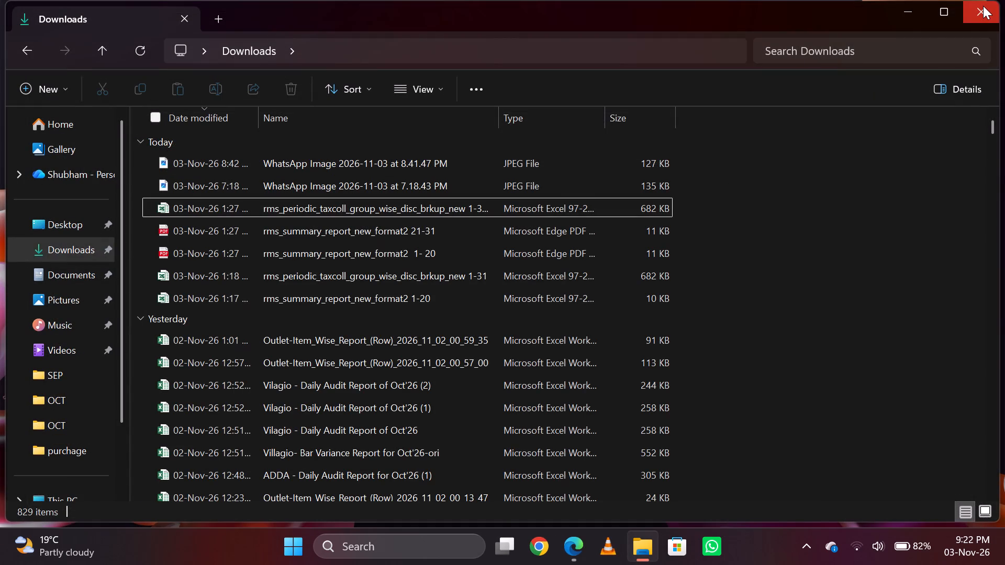
click(983, 6)
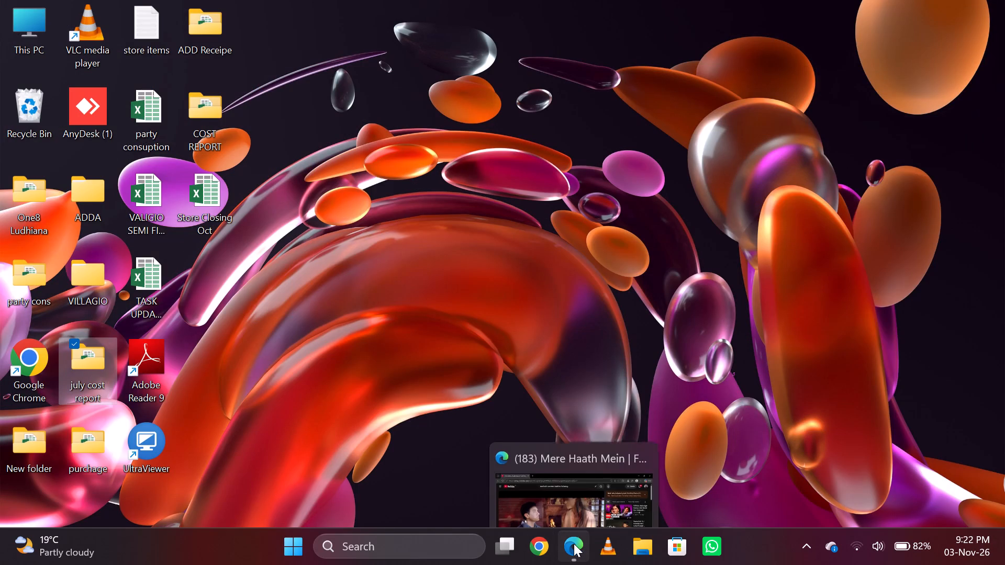